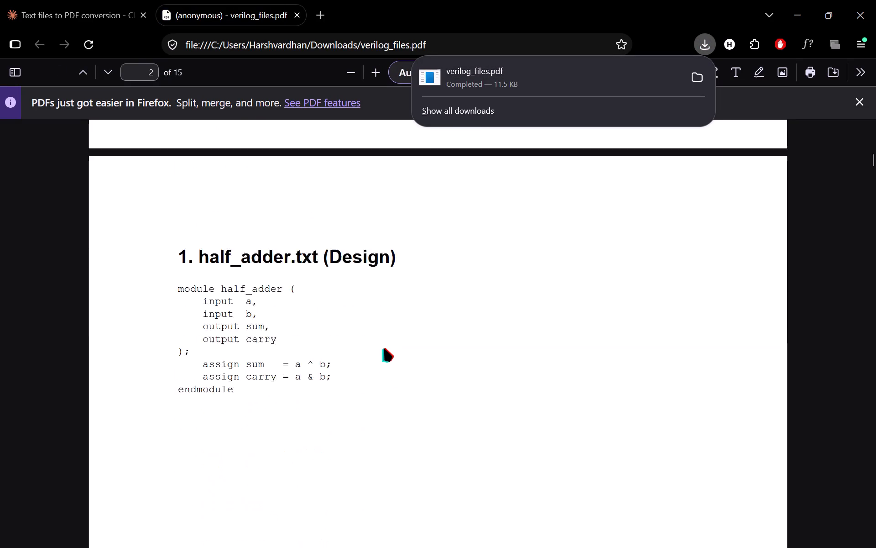
scroll(384, 348, "down", 15)
scroll(384, 348, "down", 15)
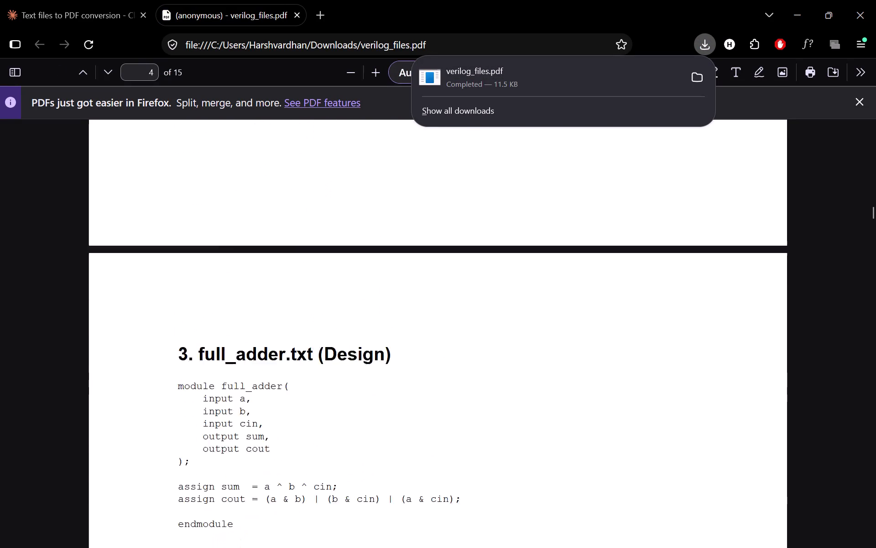
scroll(384, 348, "down", 13)
scroll(384, 348, "down", 16)
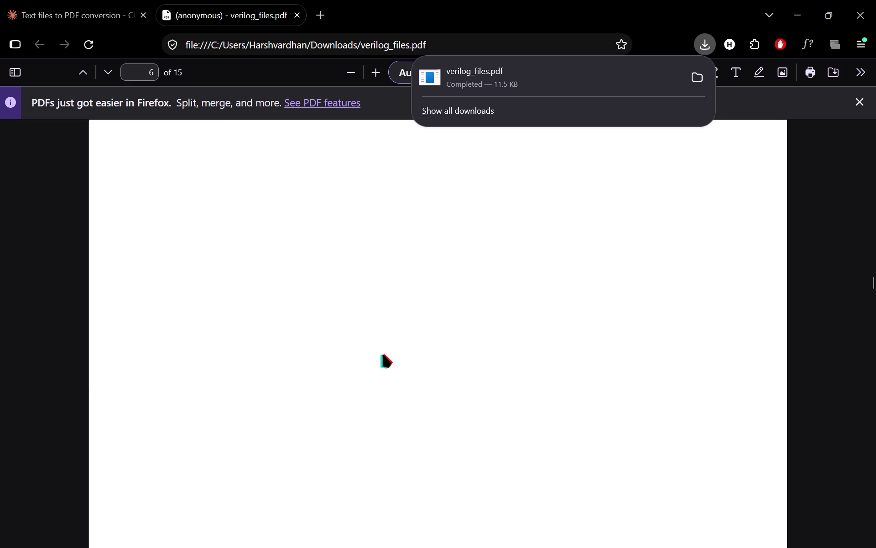
scroll(381, 357, "down", 12)
scroll(380, 360, "up", 2)
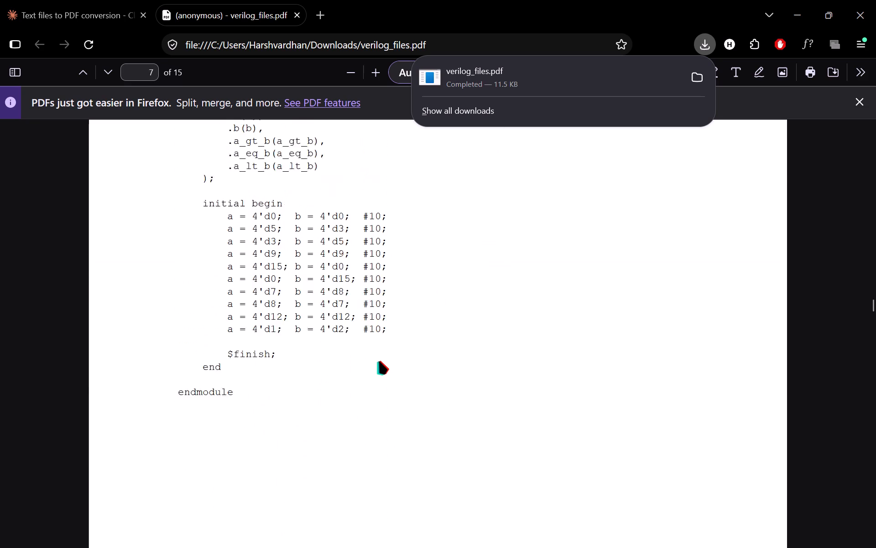
scroll(379, 361, "up", 14)
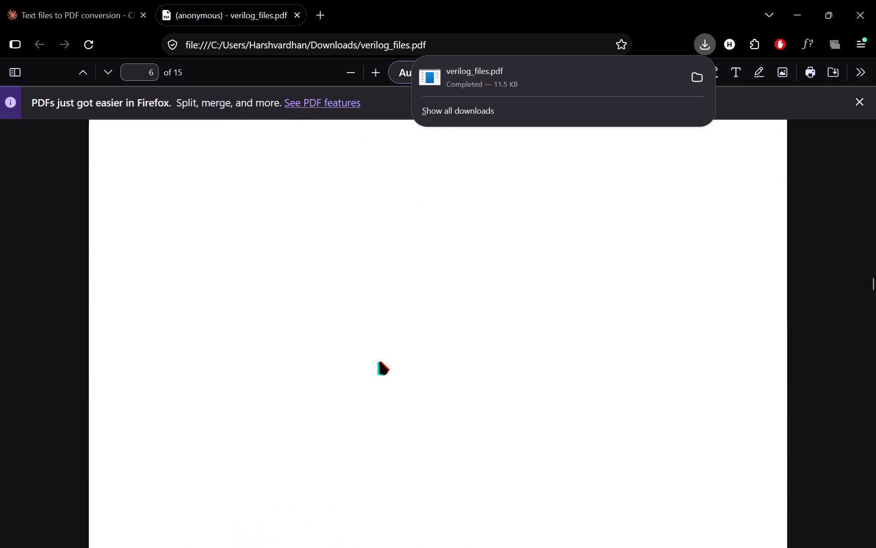
scroll(380, 362, "up", 20)
scroll(380, 362, "up", 18)
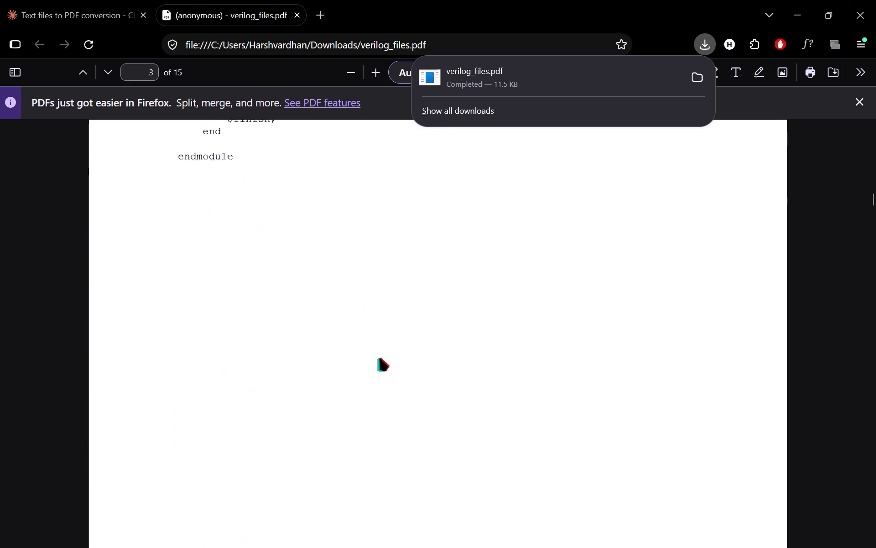
scroll(380, 358, "up", 9)
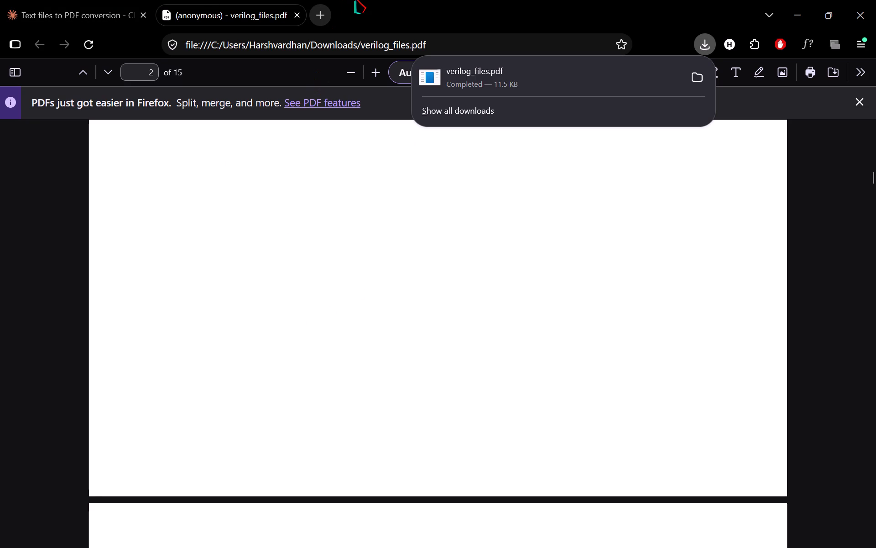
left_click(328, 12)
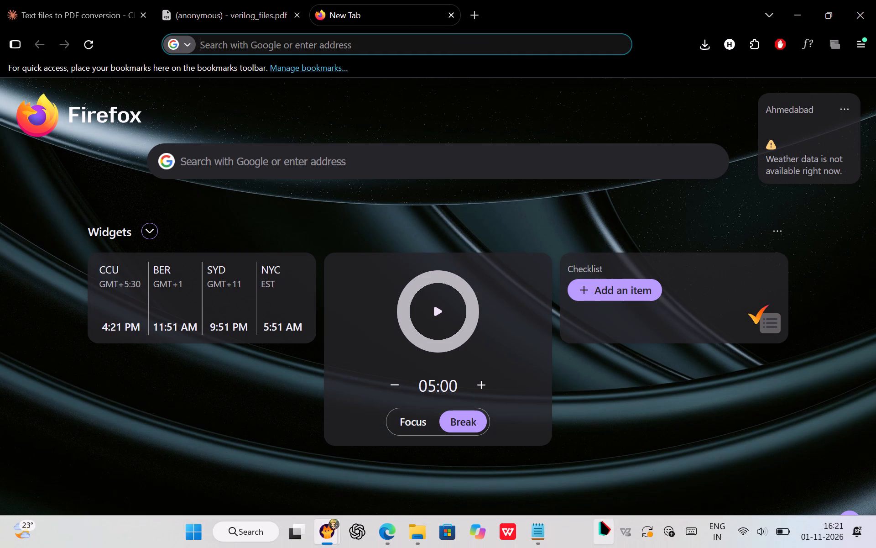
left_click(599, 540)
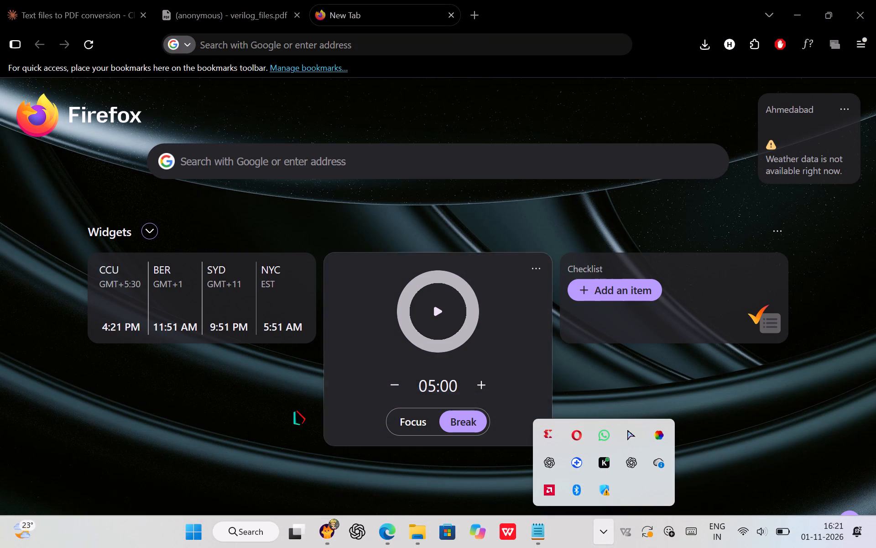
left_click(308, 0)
Capture a screen snip of the half_adder.txt (Design) heading and its module code in verilog_files.pdf.
left_click(295, 0)
scroll(331, 191, "up", 11)
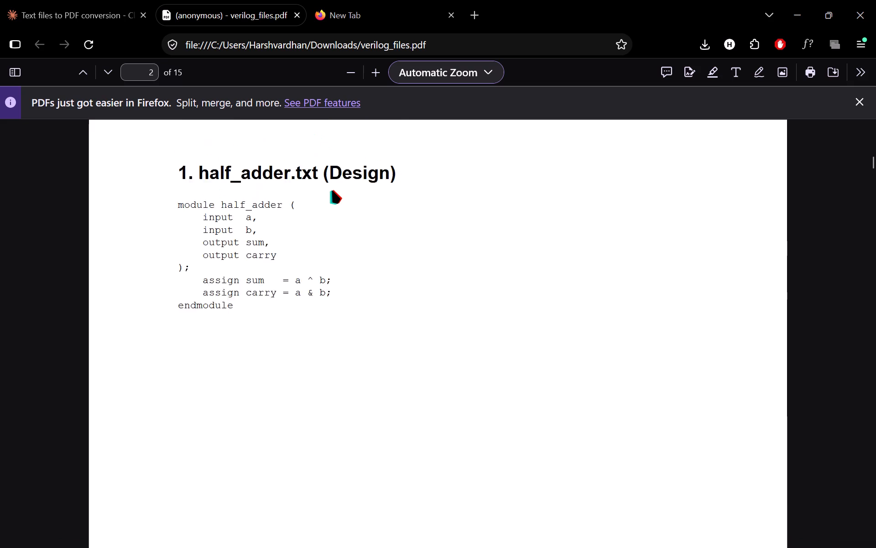
scroll(332, 190, "up", 20)
scroll(332, 190, "up", 2)
scroll(339, 202, "down", 15)
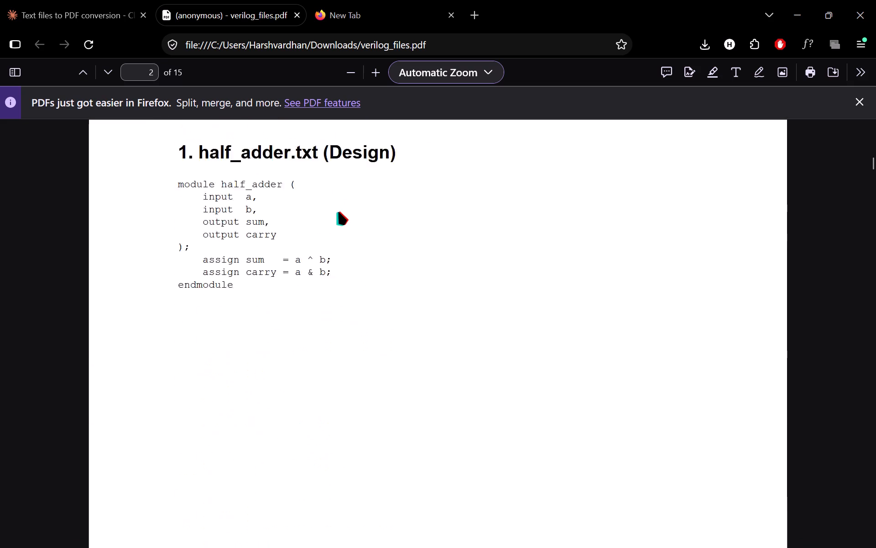
scroll(339, 212, "up", 3)
key("shift+super+s")
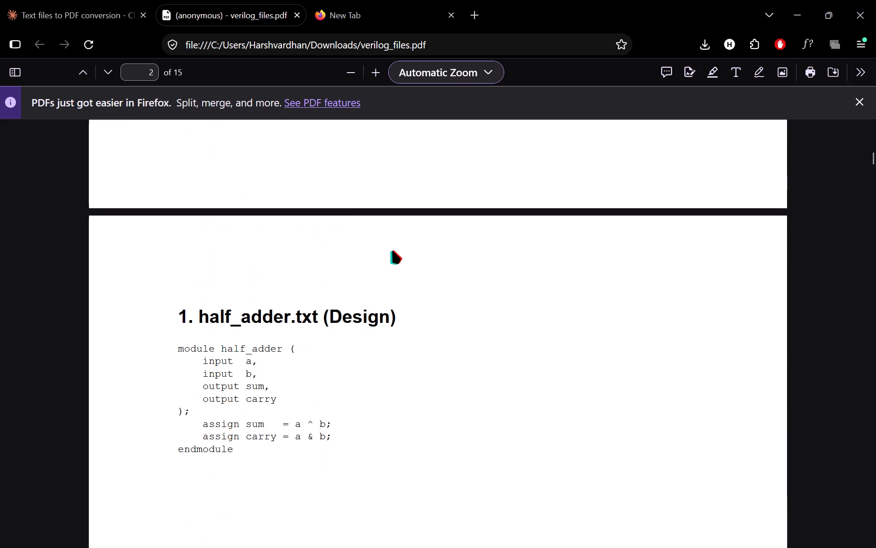
left_click_drag(153, 296, 332, 461)
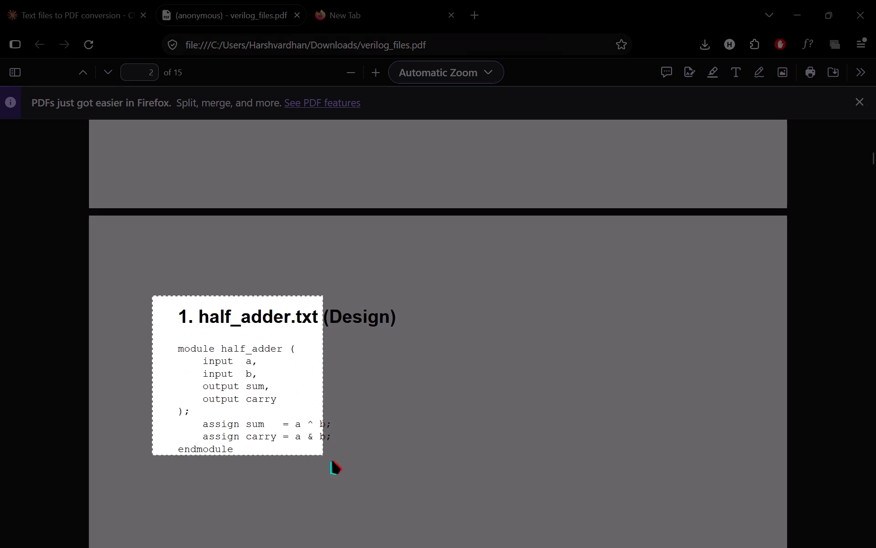
left_click_drag(332, 461, 425, 475)
Capture a screen snip of the half_adder_tb.txt (Testbench) heading and its full module code in verilog_files.pdf.
scroll(407, 415, "down", 5)
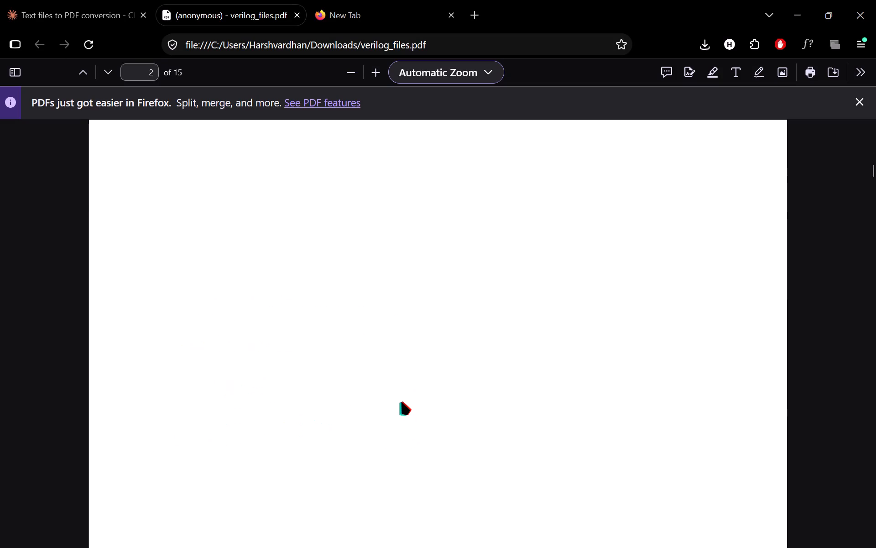
scroll(401, 402, "down", 9)
scroll(401, 400, "up", 1)
scroll(401, 400, "down", 3)
scroll(401, 400, "up", 2)
scroll(401, 400, "down", 1)
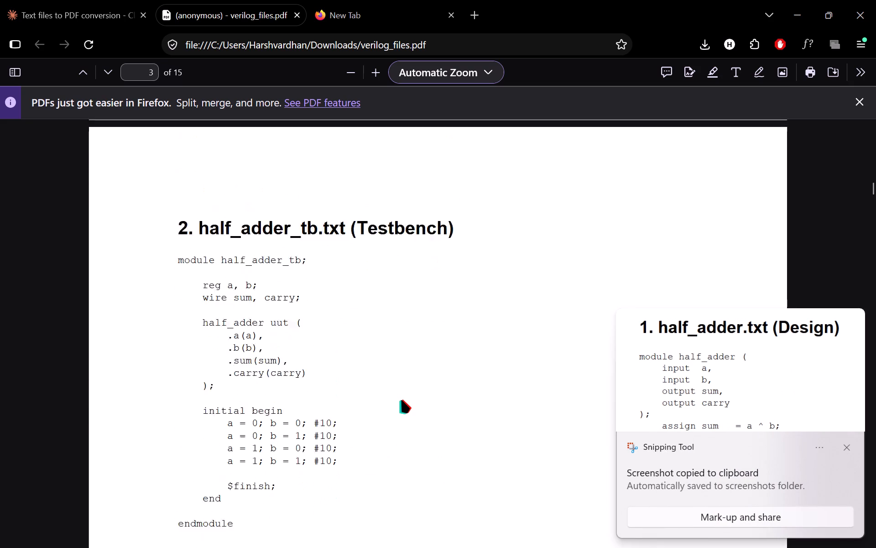
key("shift+super+s")
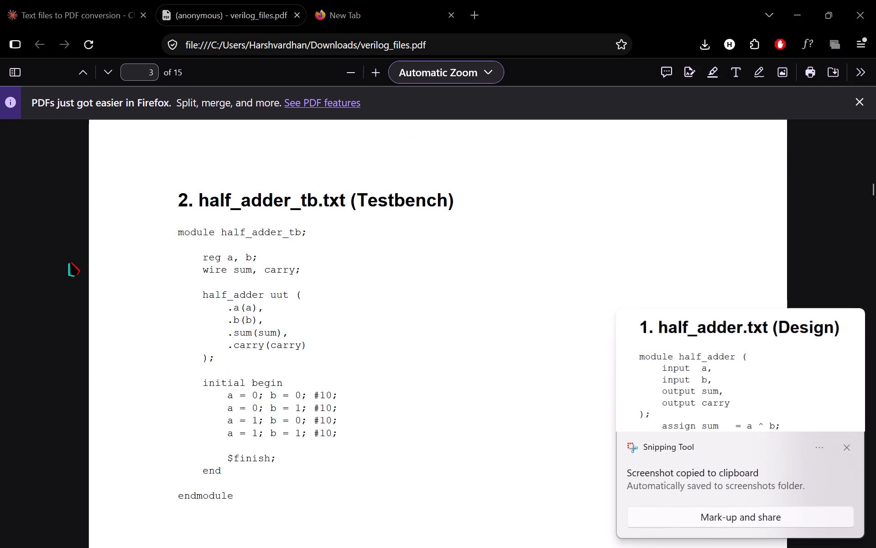
left_click_drag(134, 173, 489, 520)
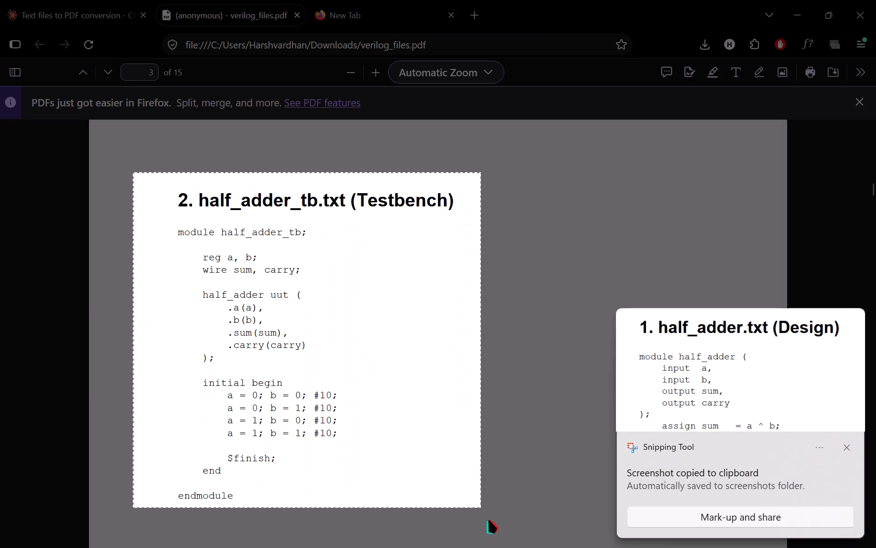
left_click_drag(489, 520, 494, 508)
Capture a screen snip of the full_adder.txt (Design) heading and its module code.
scroll(471, 467, "down", 14)
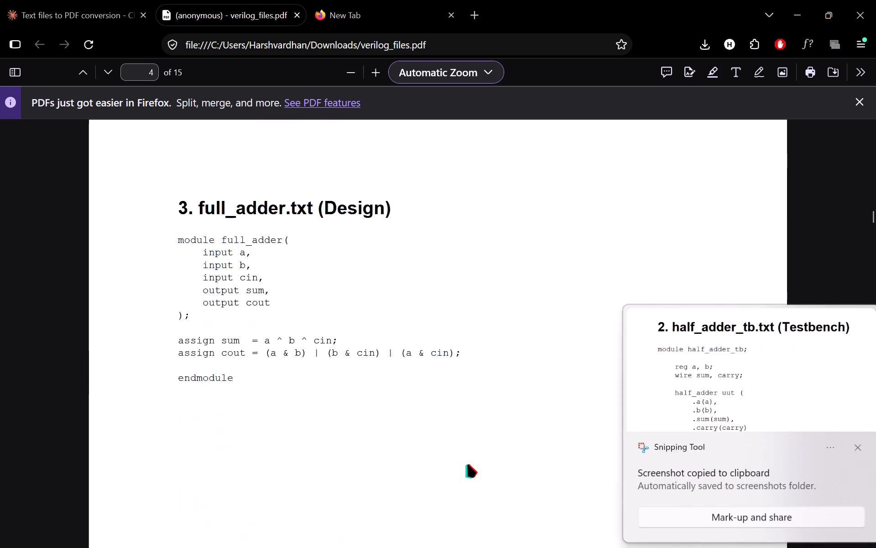
scroll(468, 464, "up", 2)
key("shift+super+s")
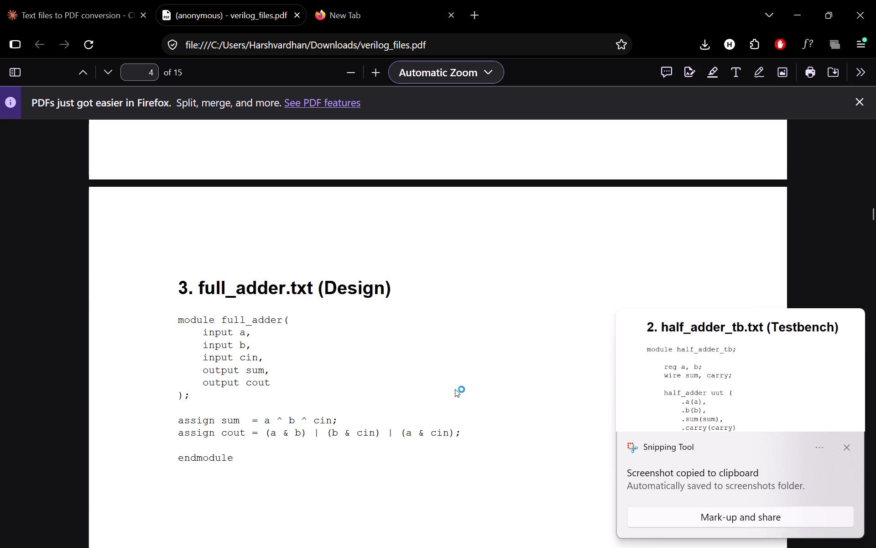
left_click_drag(150, 260, 192, 298)
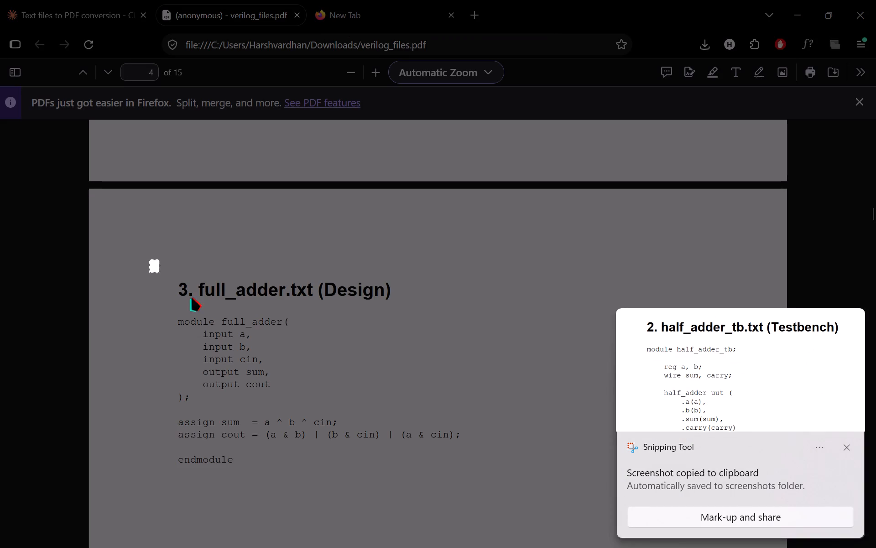
left_click_drag(192, 298, 473, 487)
Capture a screen snip of the full_adder_tb.txt (Testbench) heading and its module code.
scroll(466, 478, "down", 3)
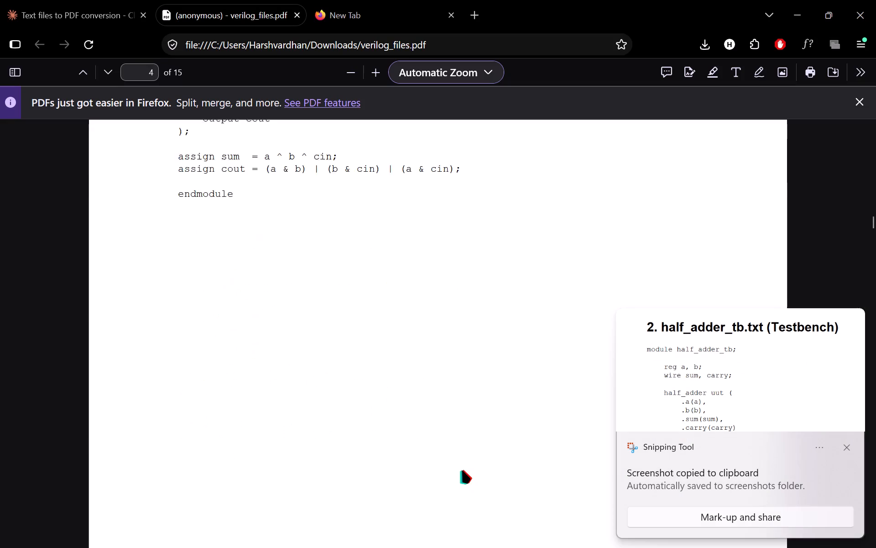
scroll(462, 470, "down", 13)
scroll(462, 467, "up", 1)
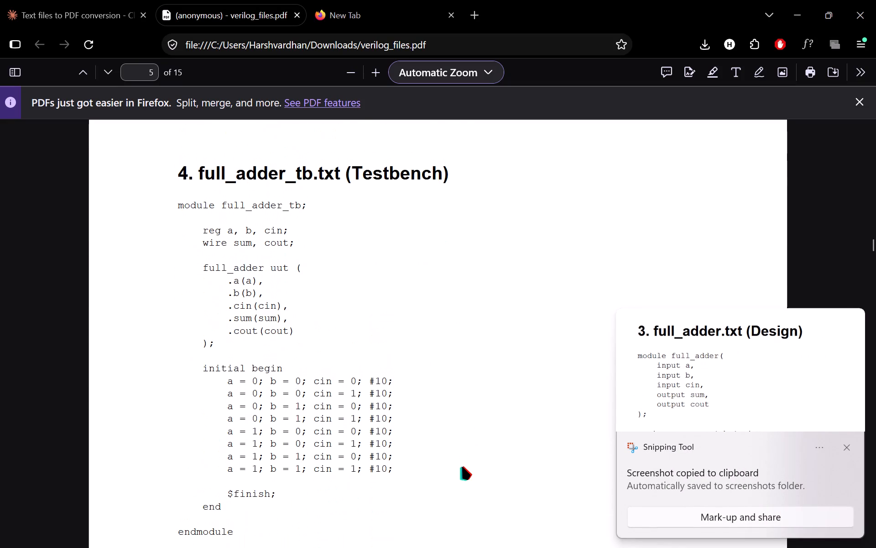
key("shift+super+s")
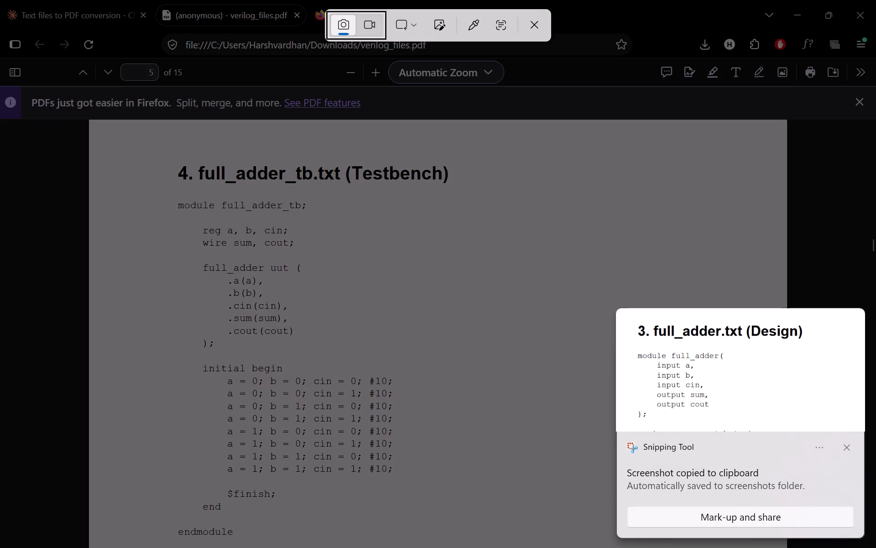
left_click_drag(164, 156, 496, 532)
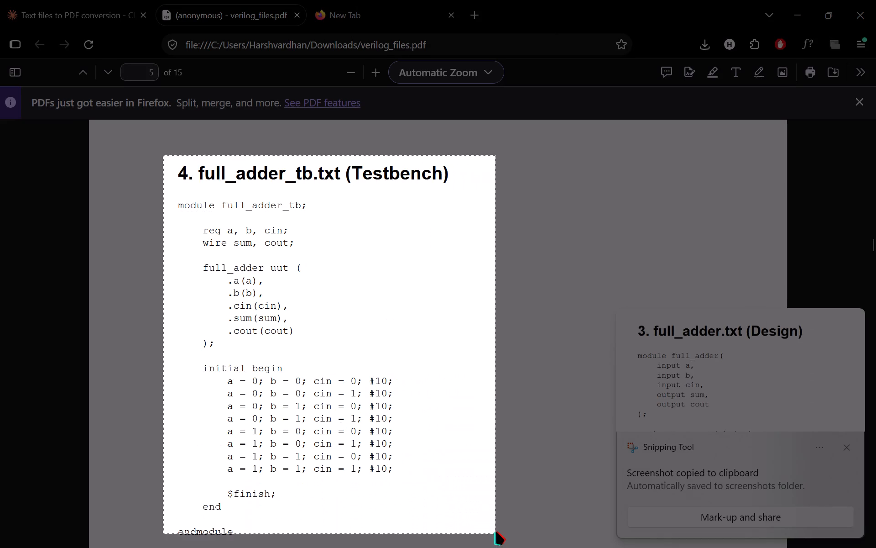
left_click_drag(496, 532, 497, 528)
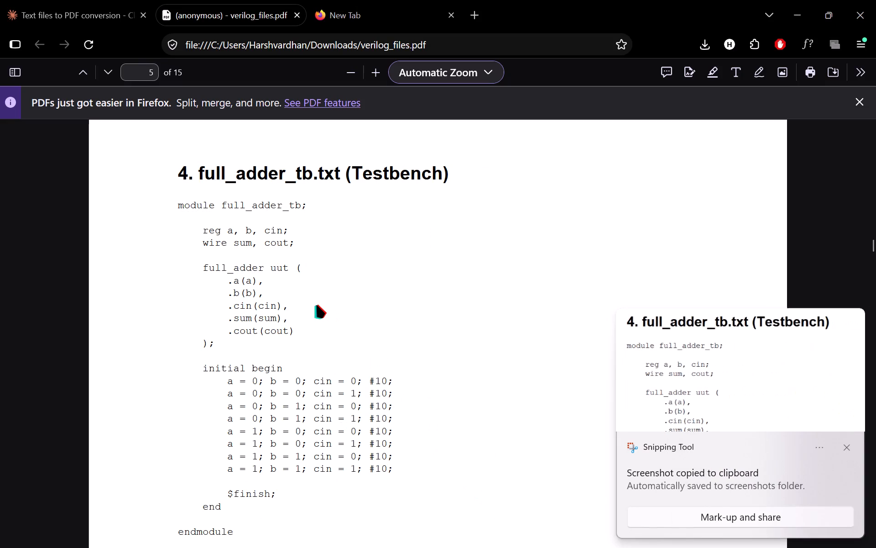
Retake the full_adder_tb.txt (Testbench) snip with a slightly larger area that fully includes the endmodule line.
key("shift+super+s")
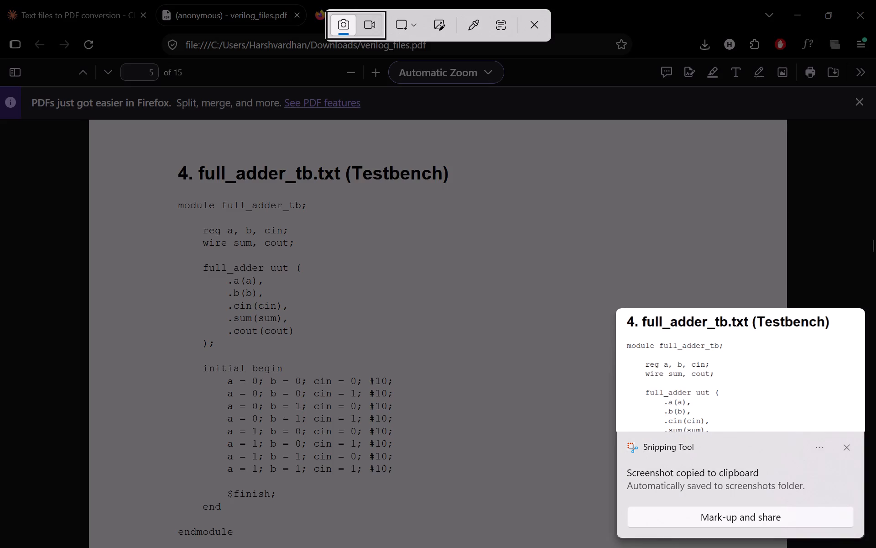
left_click_drag(154, 159, 492, 542)
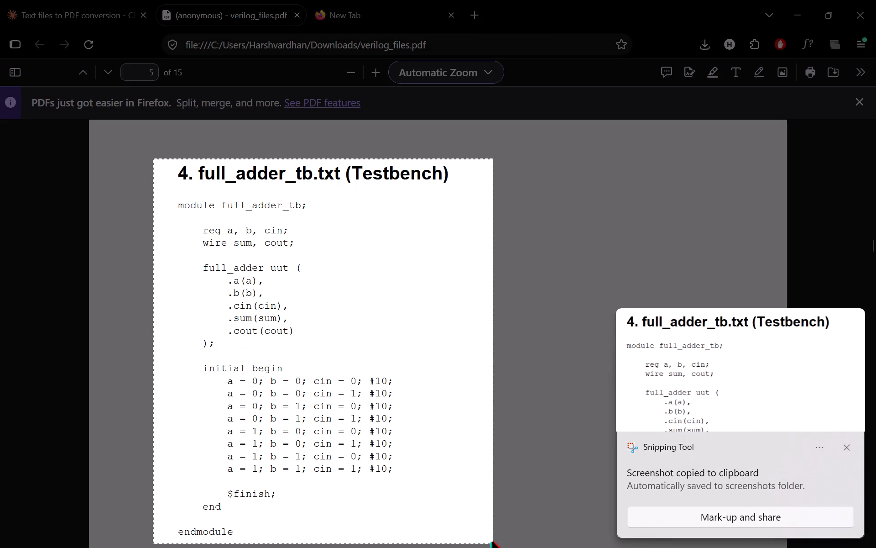
left_click_drag(492, 542, 492, 539)
Capture a screen snip of the comparator_4bit.txt (Design) heading and its module code.
scroll(458, 491, "down", 13)
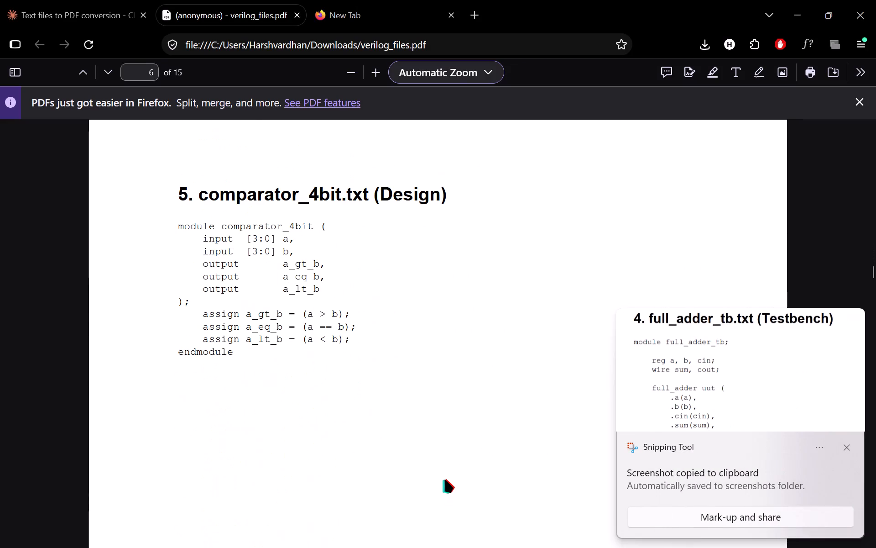
scroll(438, 460, "up", 2, "ctrl")
scroll(417, 447, "down", 2)
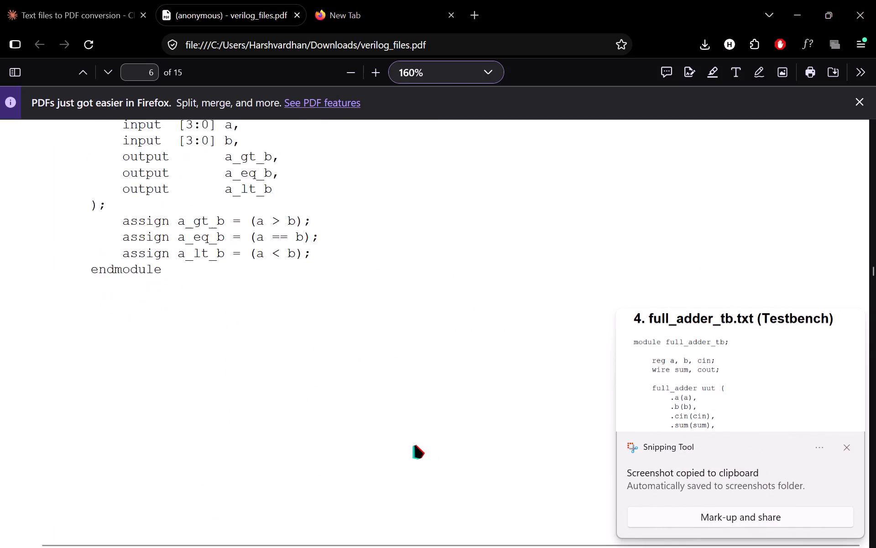
scroll(412, 442, "up", 4)
scroll(412, 442, "down", 1)
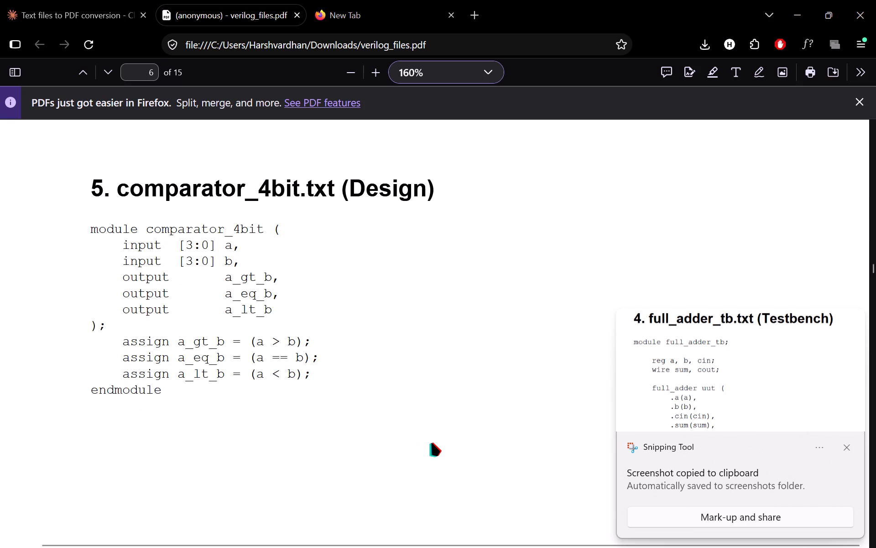
key("shift+super+s")
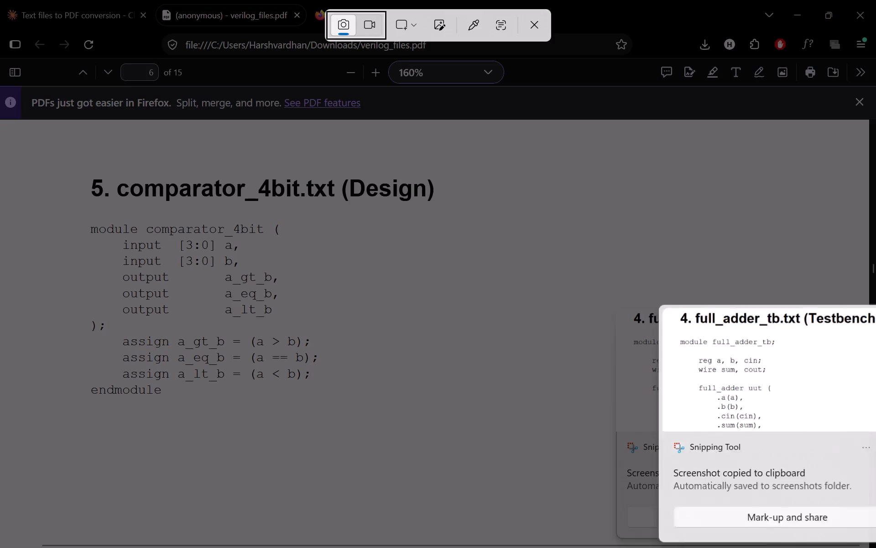
left_click_drag(69, 166, 457, 417)
Capture a screen snip of the comparator_4bit_tb.txt (Testbench) section, from its heading down to endmodule.
scroll(455, 416, "down", 7)
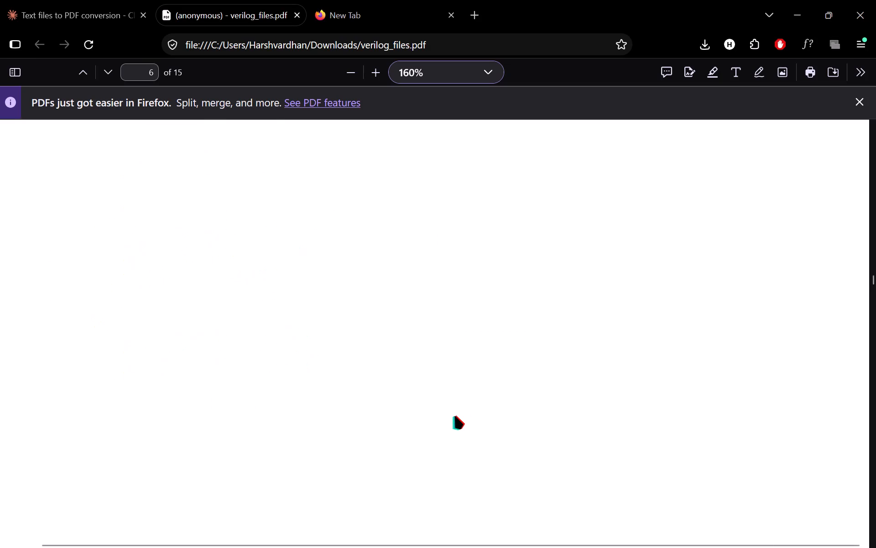
scroll(455, 416, "down", 11)
scroll(454, 415, "down", 2, "ctrl")
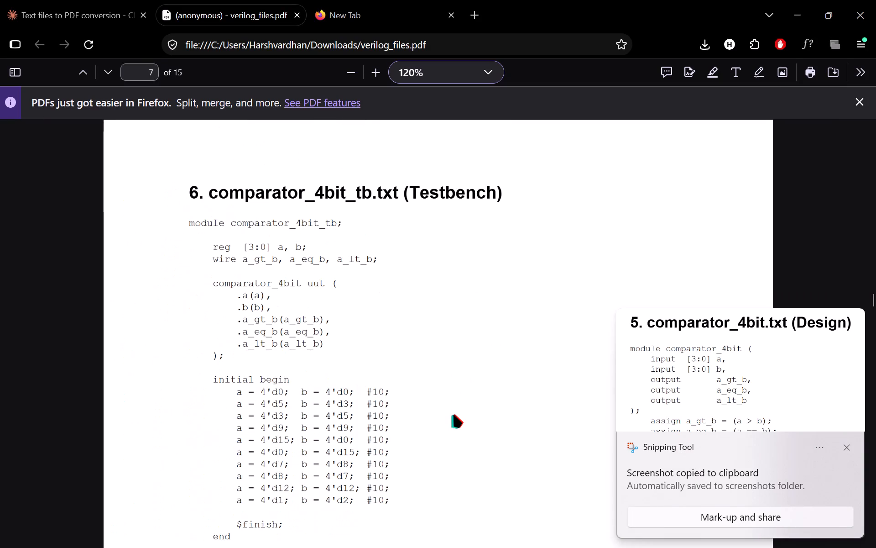
scroll(454, 415, "down", 1)
scroll(453, 414, "up", 1)
scroll(453, 414, "down", 1)
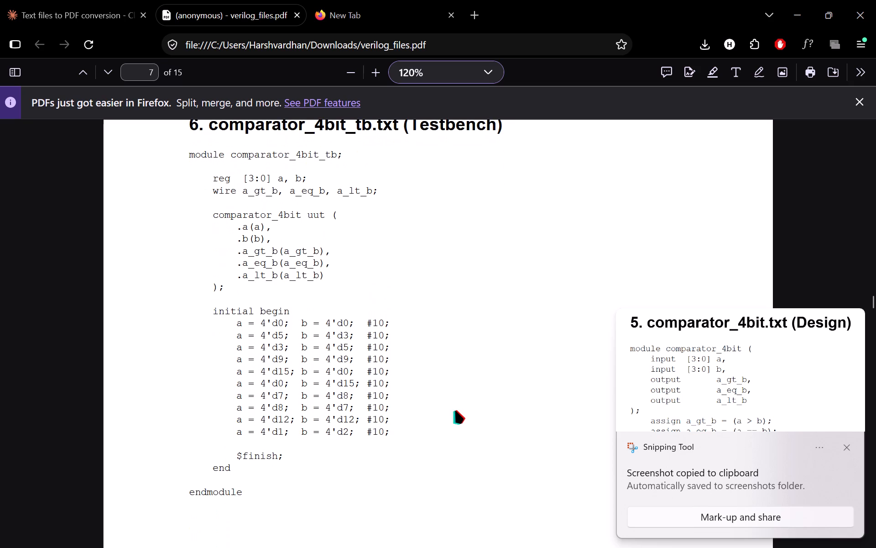
scroll(426, 436, "up", 1)
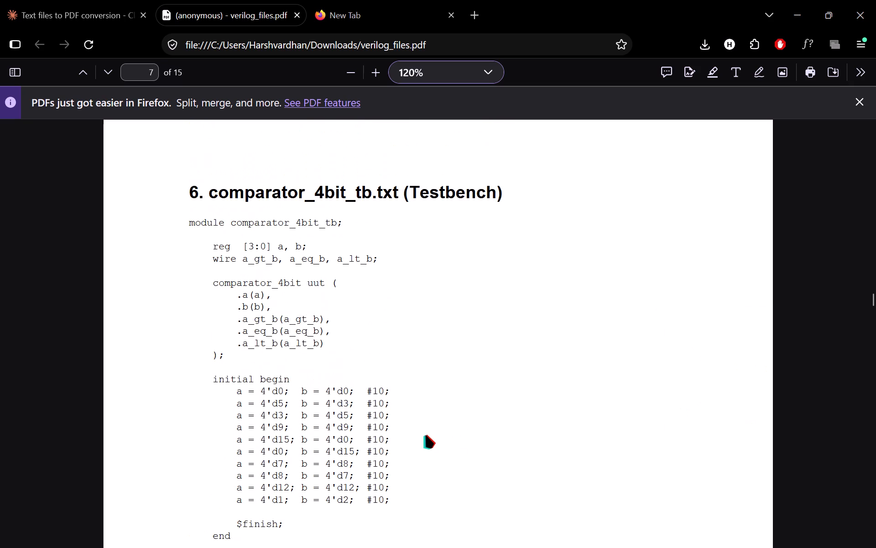
scroll(593, 345, "down", 1, "ctrl")
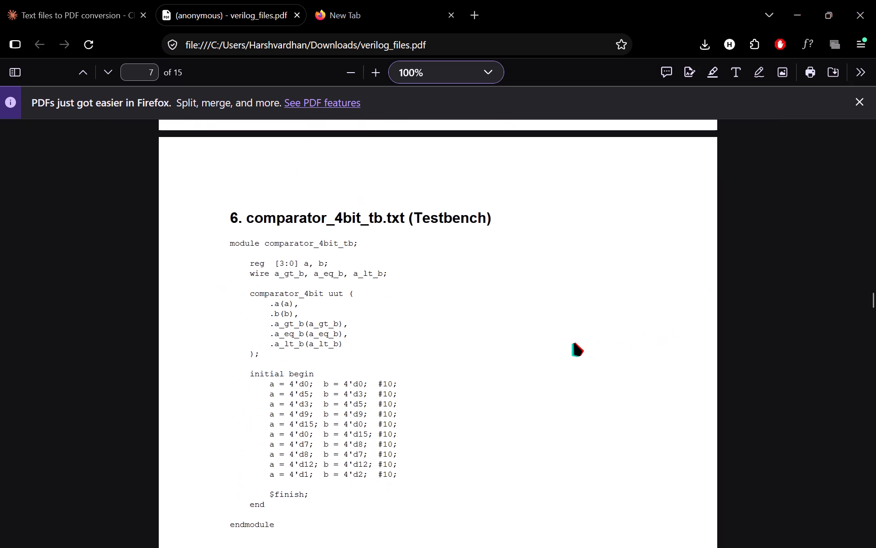
scroll(574, 343, "down", 1)
key("shift+super+s")
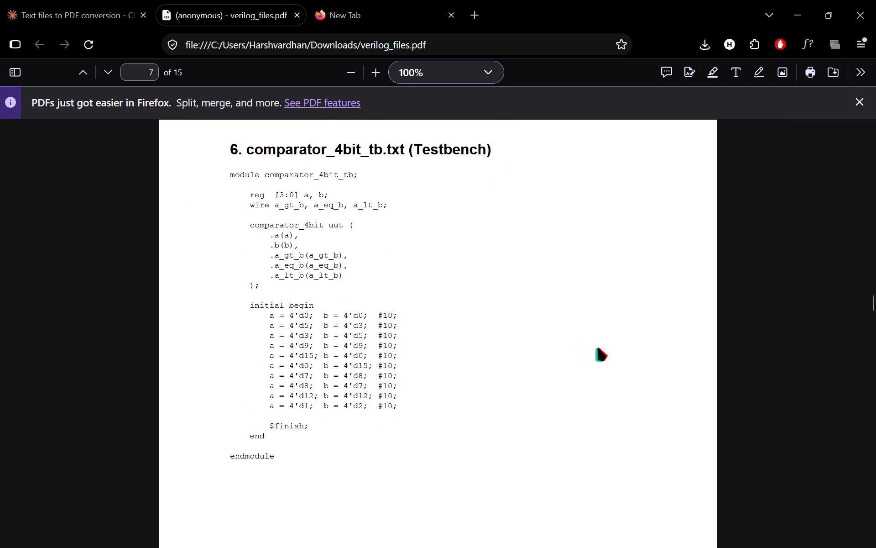
left_click_drag(193, 133, 488, 451)
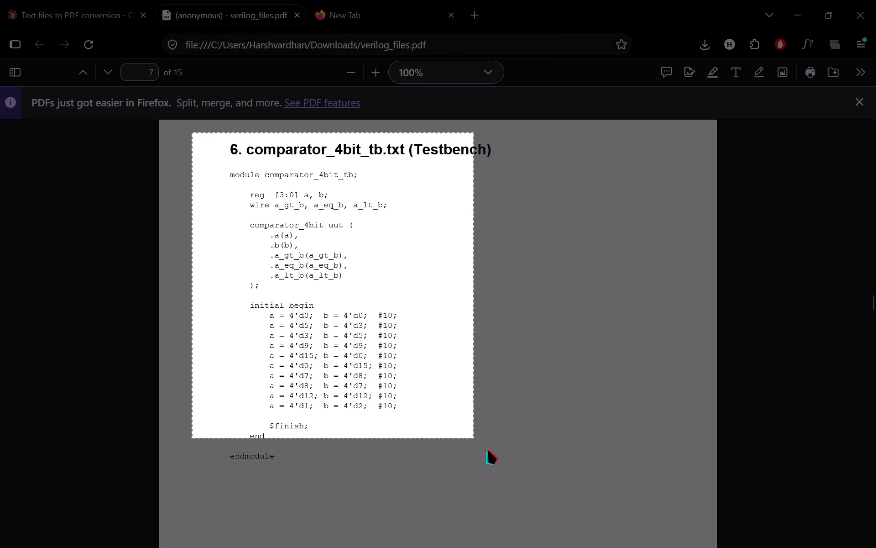
left_click_drag(488, 451, 510, 466)
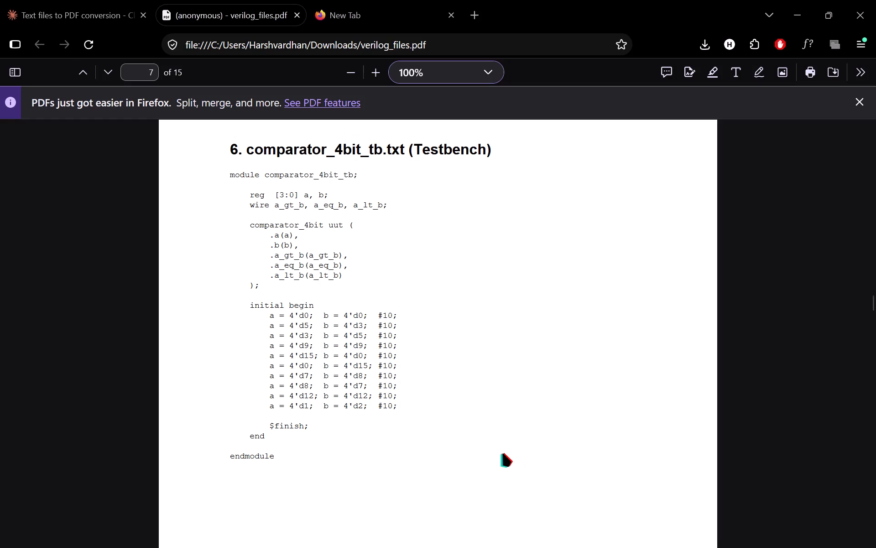
Capture a screen snip of the demux_1to4.txt (Design) heading and its module code.
scroll(487, 446, "down", 12)
scroll(471, 441, "up", 2)
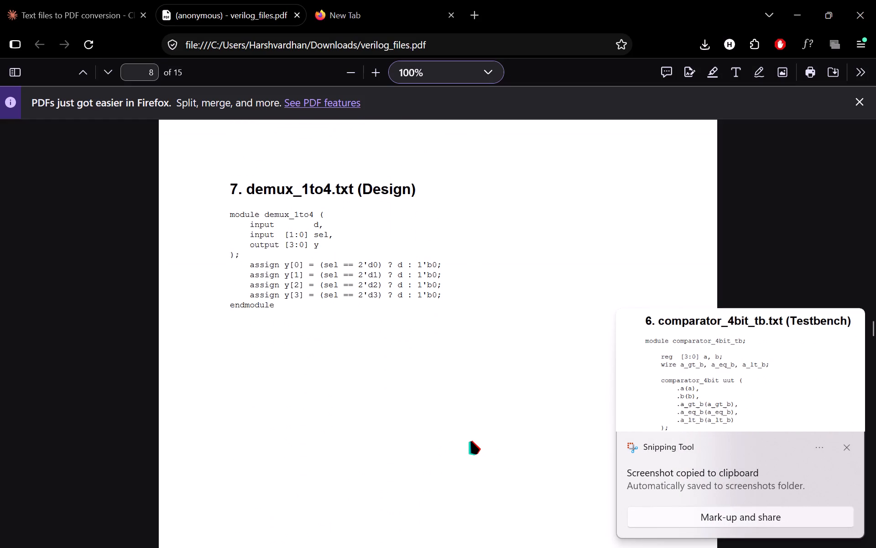
key("shift+super+s")
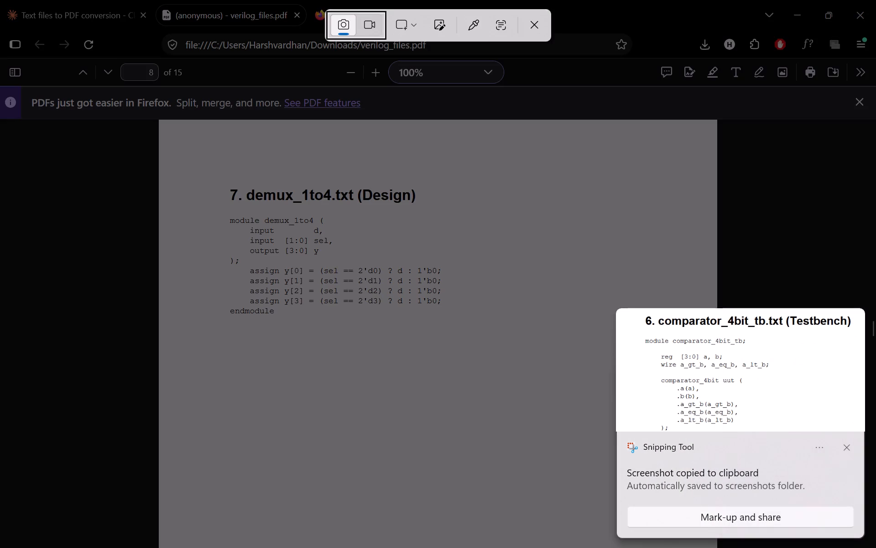
left_click_drag(213, 182, 458, 326)
Capture a screen snip of the demux_1to4_tb.txt (Testbench) heading and its full module code.
scroll(457, 322, "down", 11)
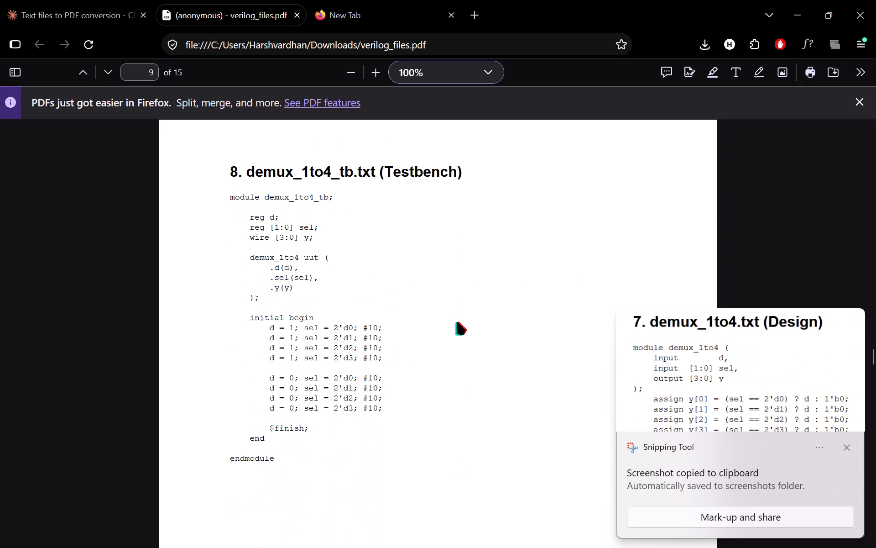
key("shift+super+s")
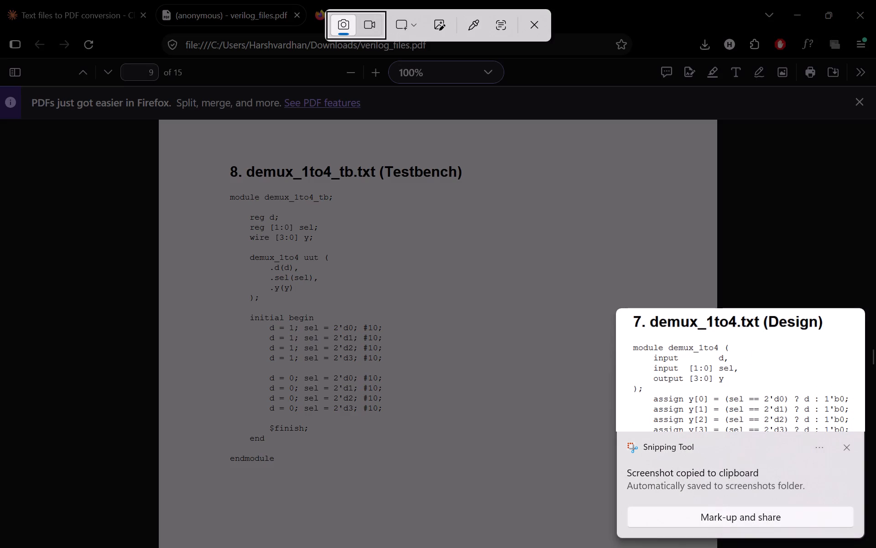
left_click_drag(209, 156, 482, 474)
Capture a screen snip of the mux_8to1.txt (Design) heading and its module code.
scroll(477, 459, "down", 10)
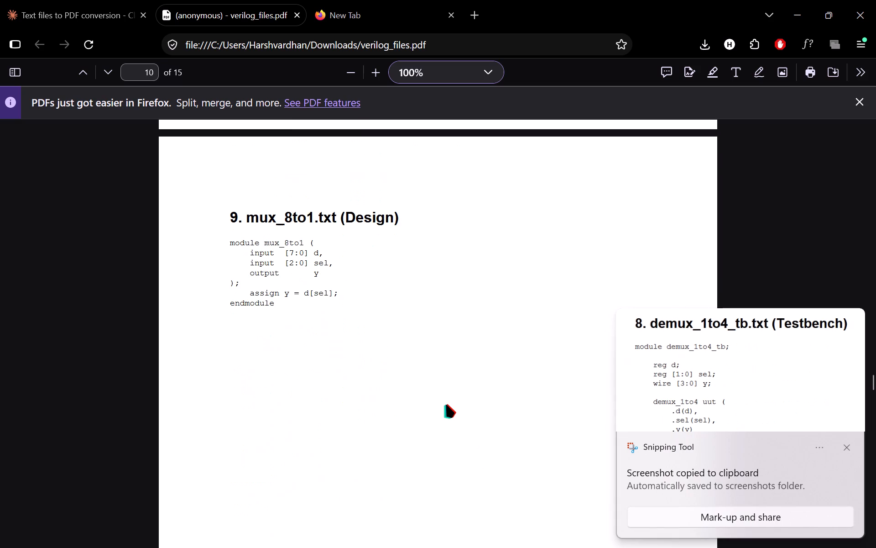
key("shift+super+s")
key("shift+super+s")
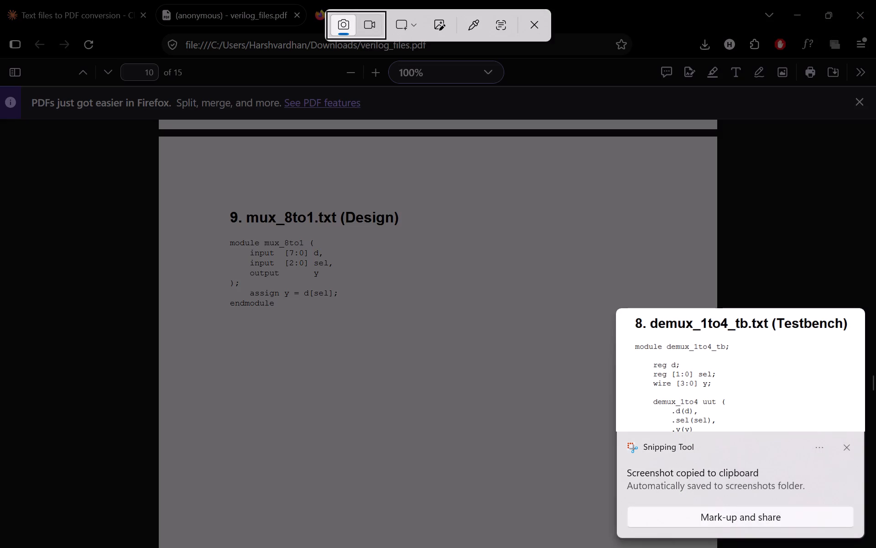
left_click_drag(214, 202, 405, 321)
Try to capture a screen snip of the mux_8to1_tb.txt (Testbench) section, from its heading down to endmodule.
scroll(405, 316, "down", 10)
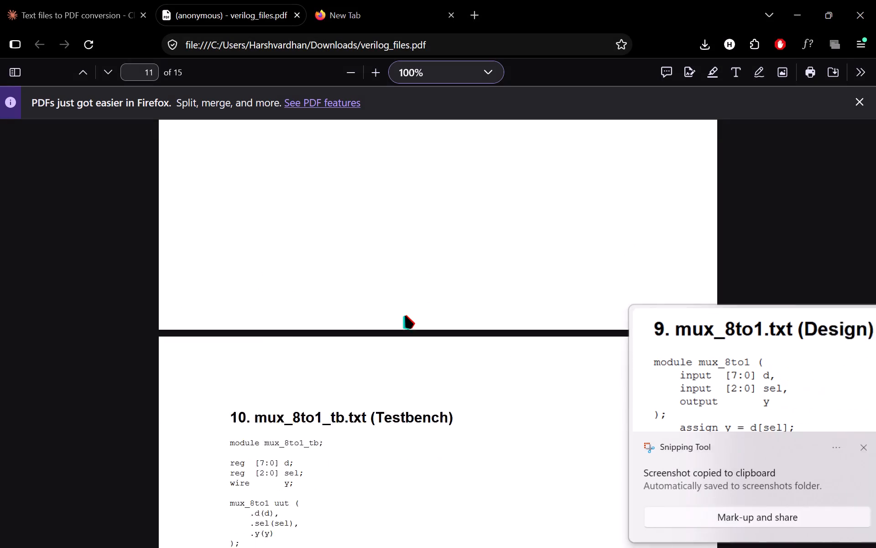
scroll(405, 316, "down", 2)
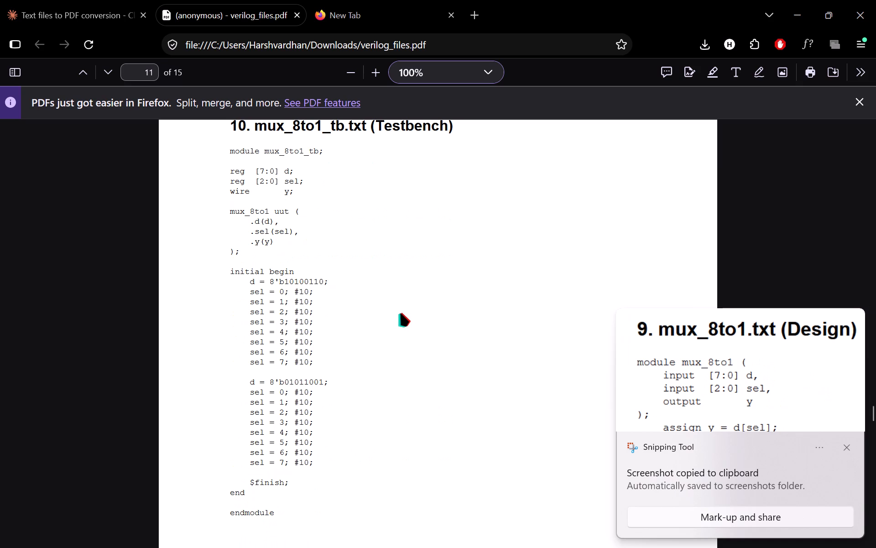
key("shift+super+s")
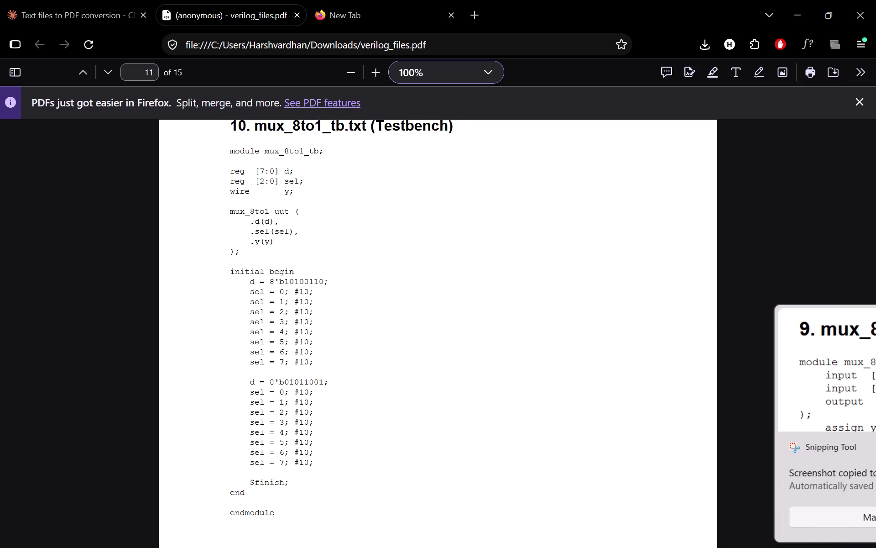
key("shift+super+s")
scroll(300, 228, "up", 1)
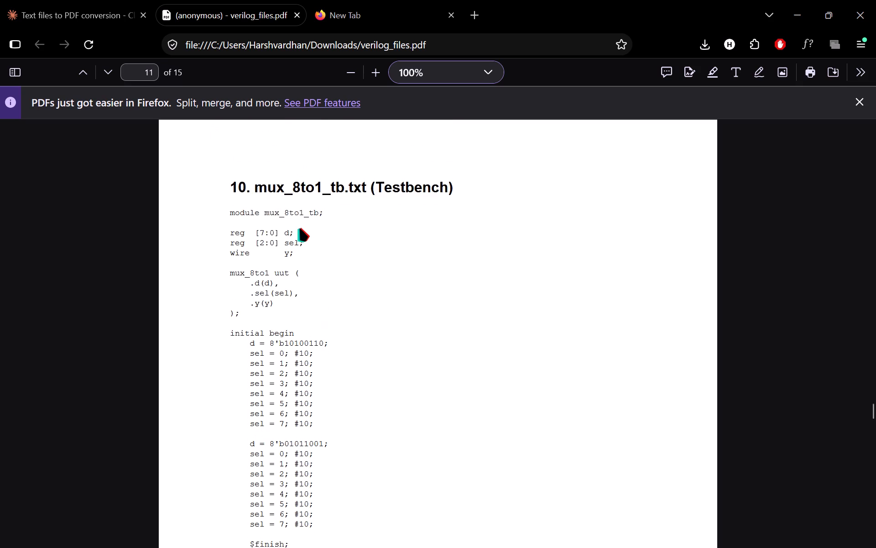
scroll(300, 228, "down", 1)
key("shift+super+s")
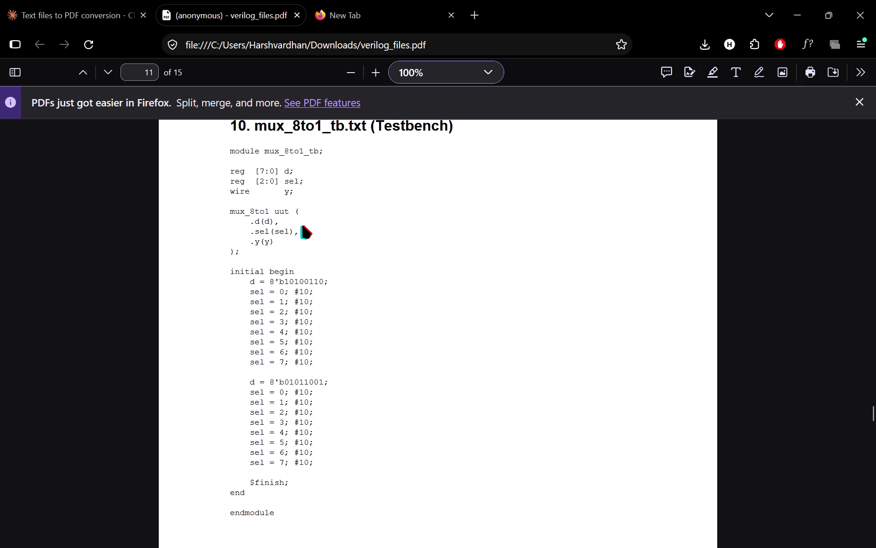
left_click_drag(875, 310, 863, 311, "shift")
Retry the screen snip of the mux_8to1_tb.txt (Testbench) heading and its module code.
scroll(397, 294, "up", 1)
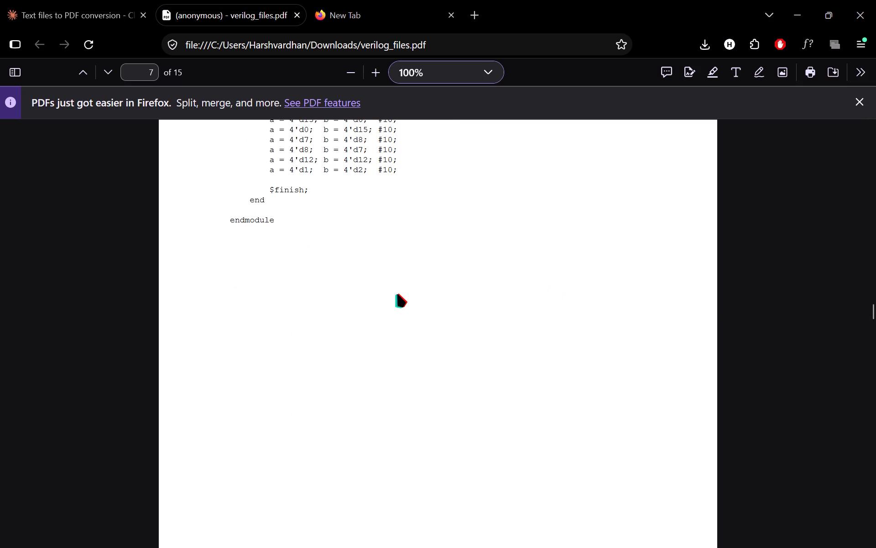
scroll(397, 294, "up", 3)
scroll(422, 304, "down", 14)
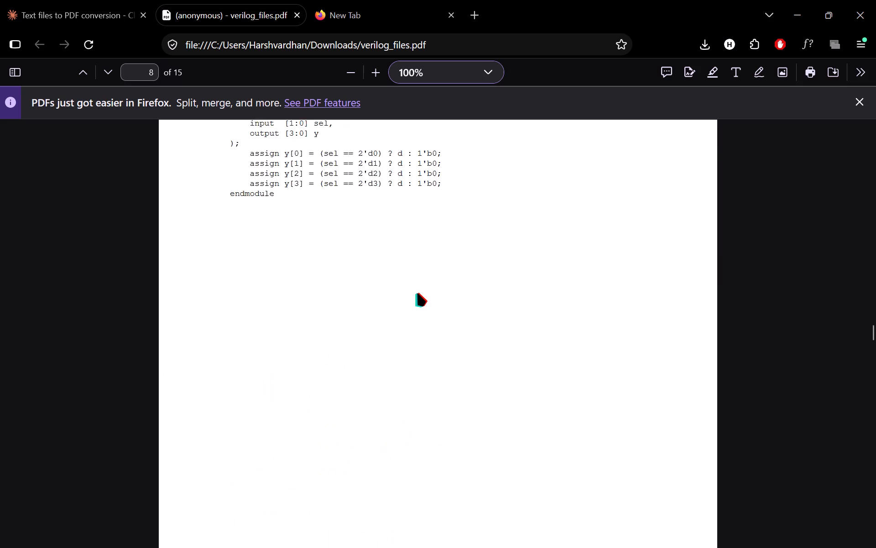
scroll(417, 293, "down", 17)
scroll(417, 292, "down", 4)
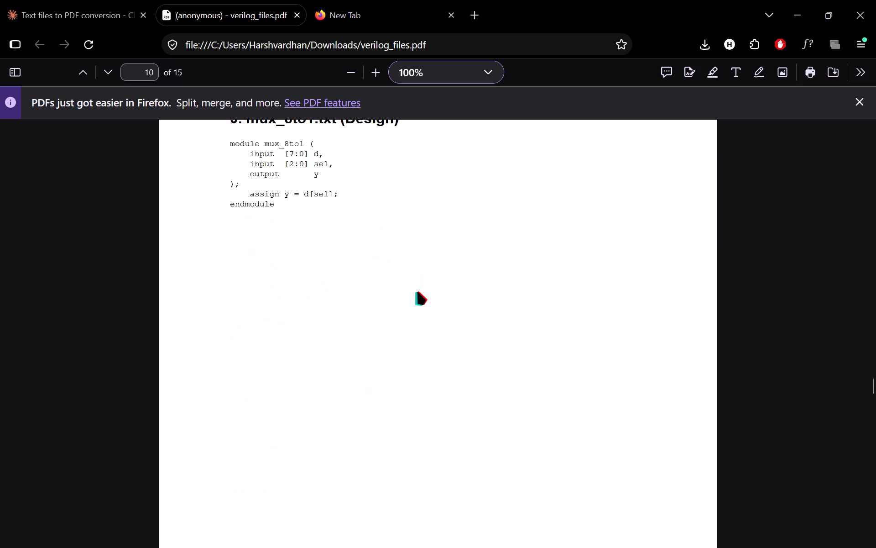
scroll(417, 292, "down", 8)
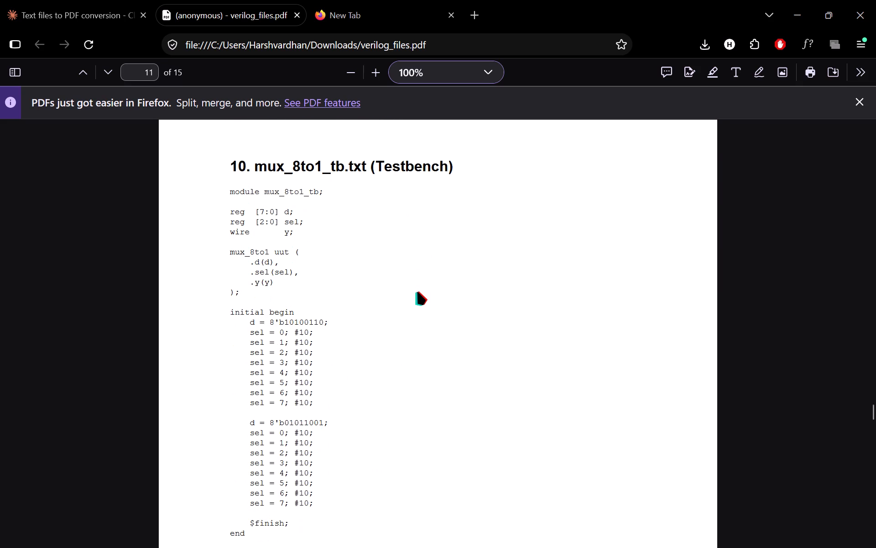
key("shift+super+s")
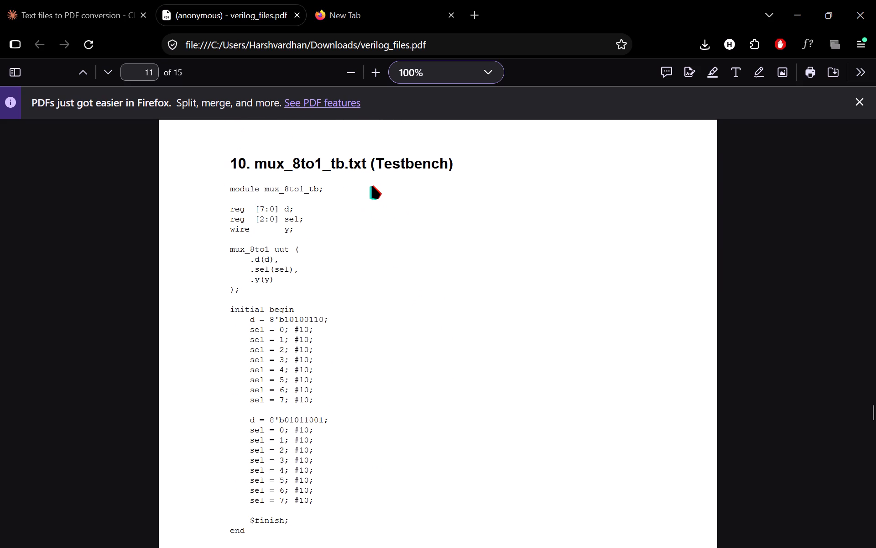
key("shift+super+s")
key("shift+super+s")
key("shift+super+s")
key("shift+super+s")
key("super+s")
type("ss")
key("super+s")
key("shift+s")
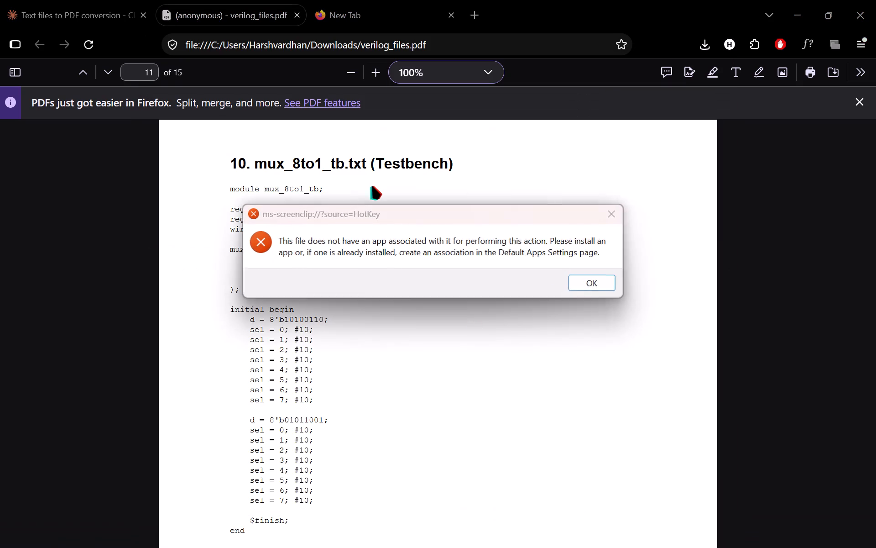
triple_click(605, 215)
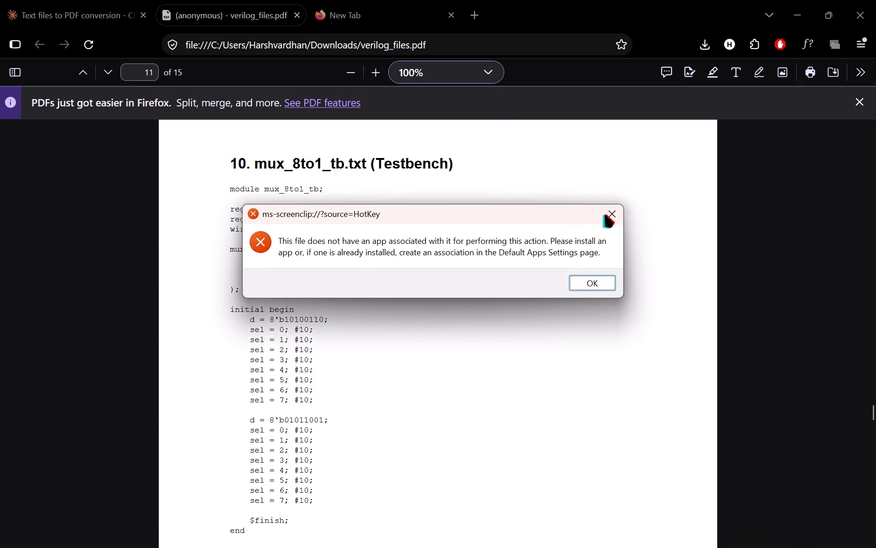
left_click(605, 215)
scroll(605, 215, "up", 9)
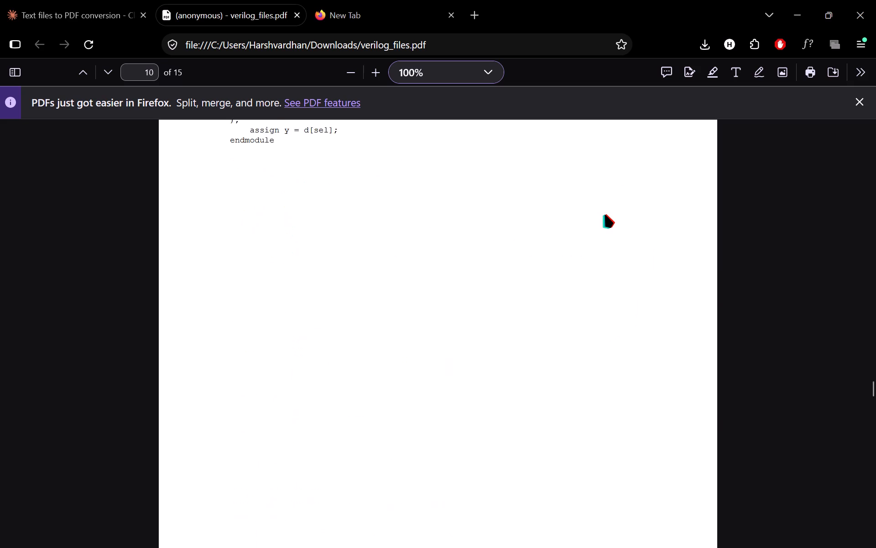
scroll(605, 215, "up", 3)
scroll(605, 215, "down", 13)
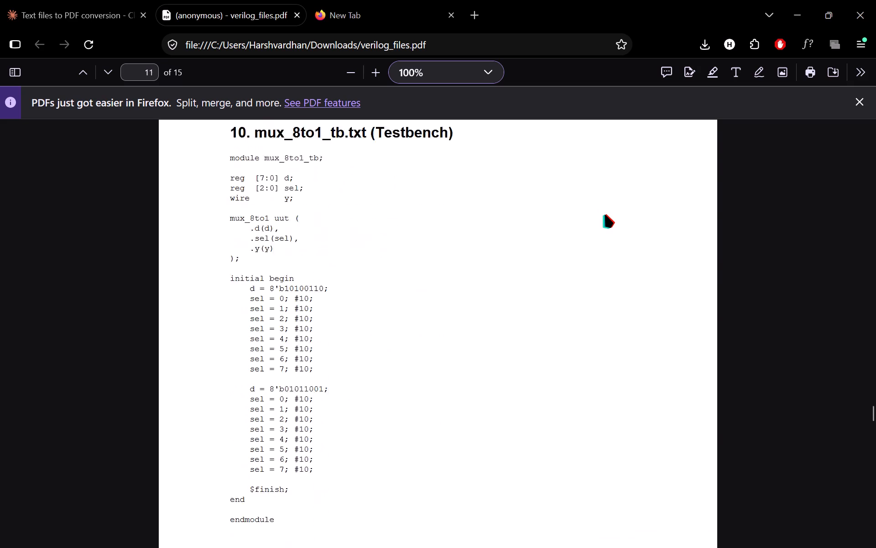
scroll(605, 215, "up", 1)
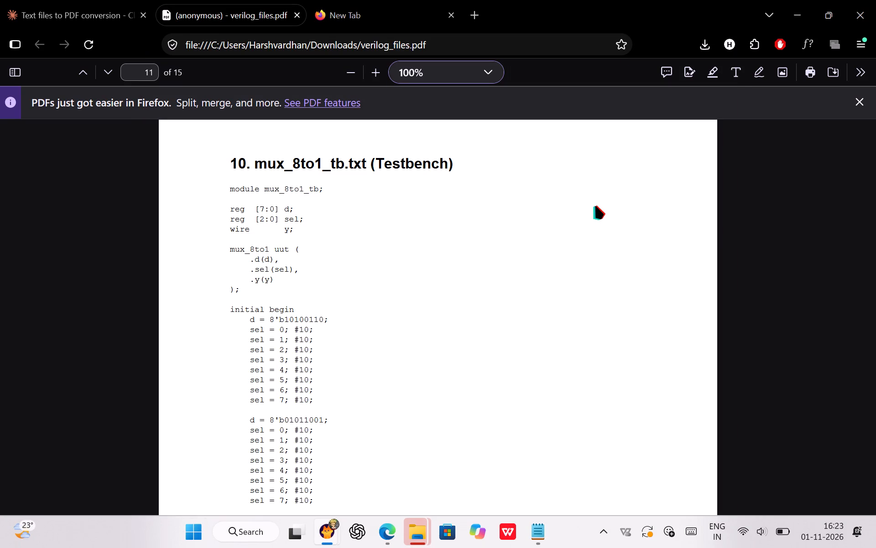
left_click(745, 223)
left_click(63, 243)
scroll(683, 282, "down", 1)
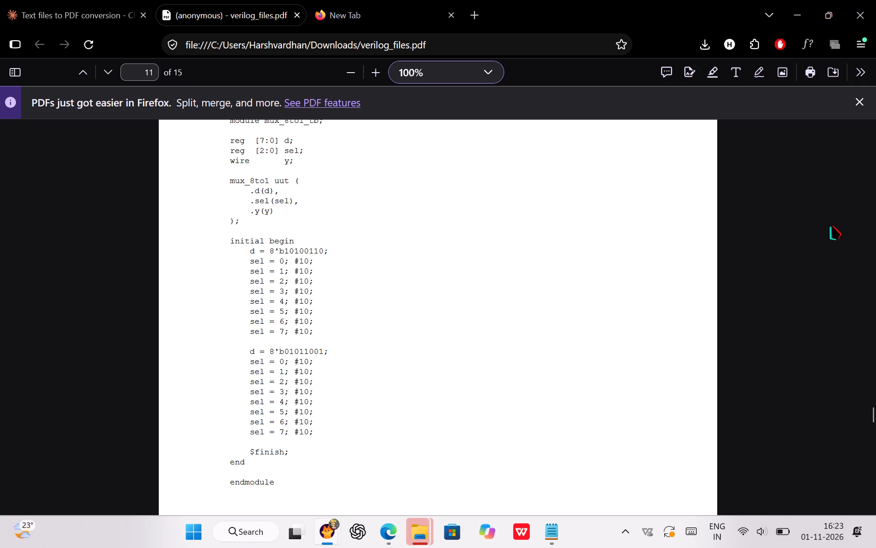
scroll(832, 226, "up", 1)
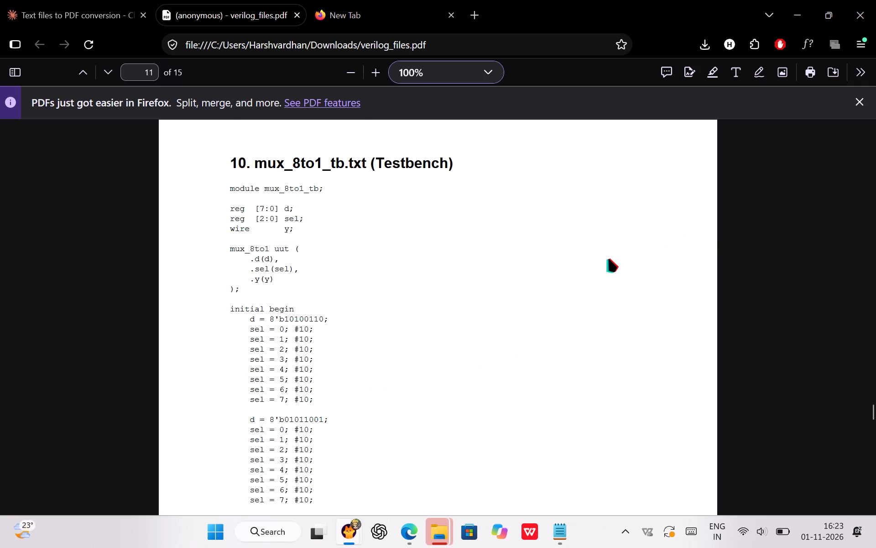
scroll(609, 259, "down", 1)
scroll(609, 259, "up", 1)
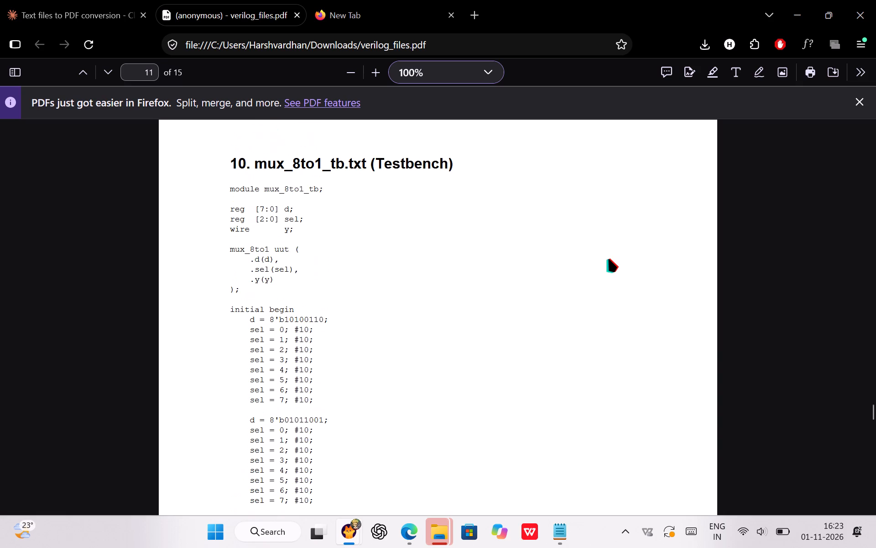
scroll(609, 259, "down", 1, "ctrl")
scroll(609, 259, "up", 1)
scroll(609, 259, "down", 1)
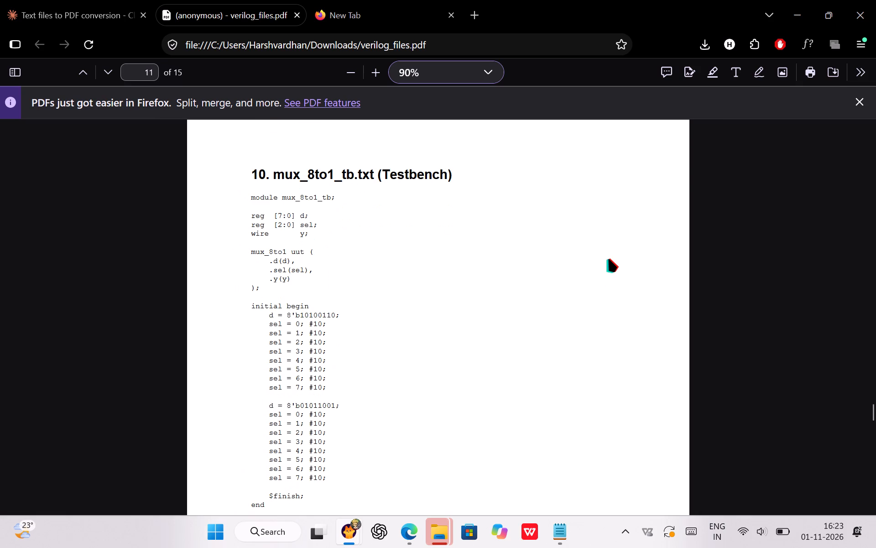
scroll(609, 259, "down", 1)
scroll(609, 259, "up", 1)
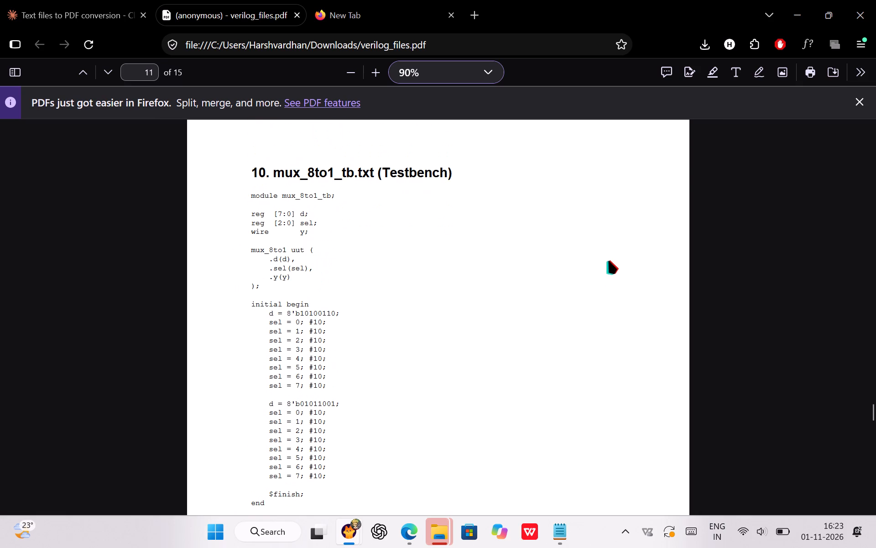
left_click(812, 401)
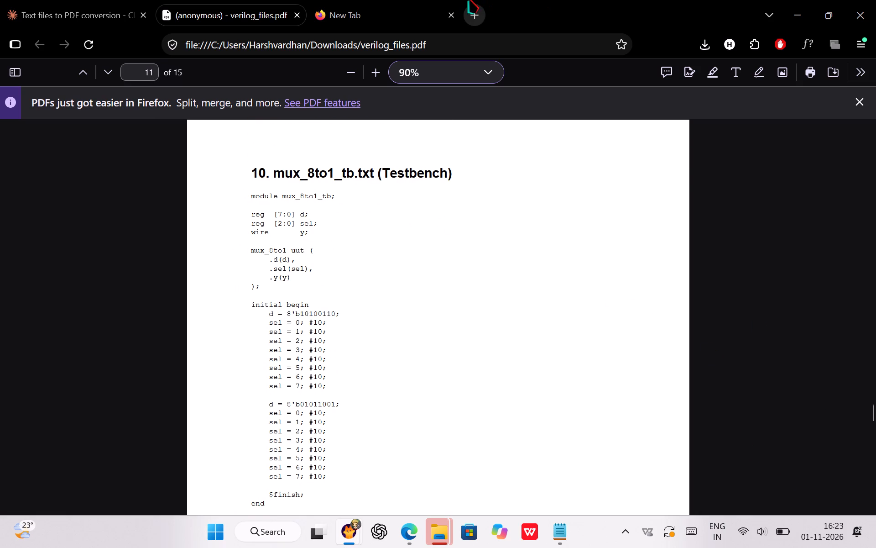
Open the Canva website, canva.com, in a new browser tab.
left_click(479, 9)
type("can")
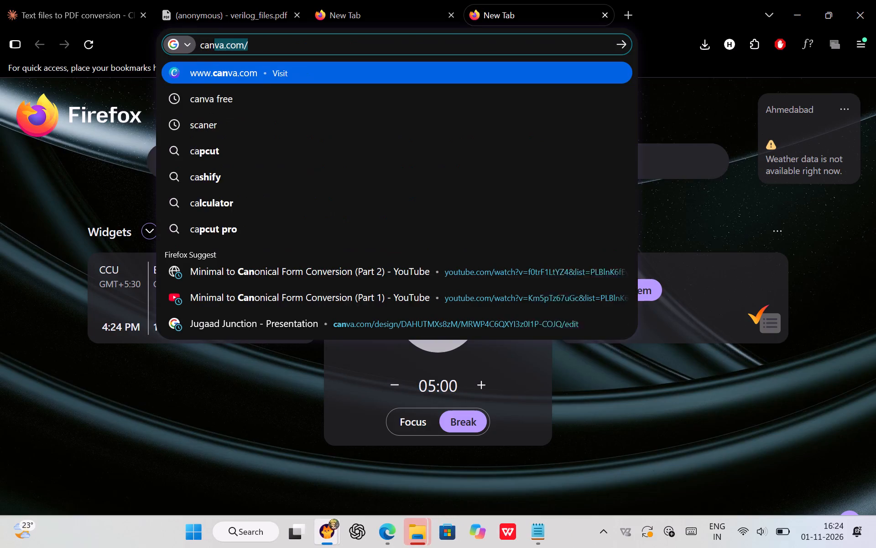
key("Return")
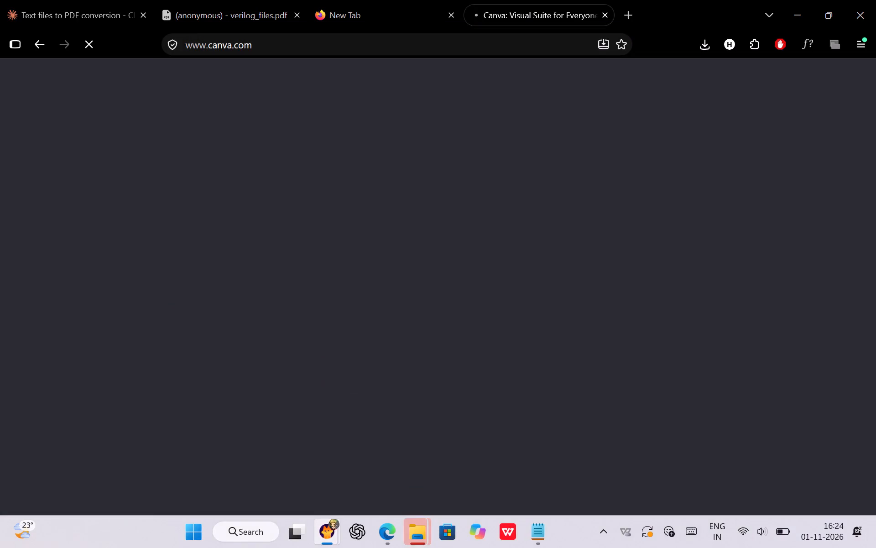
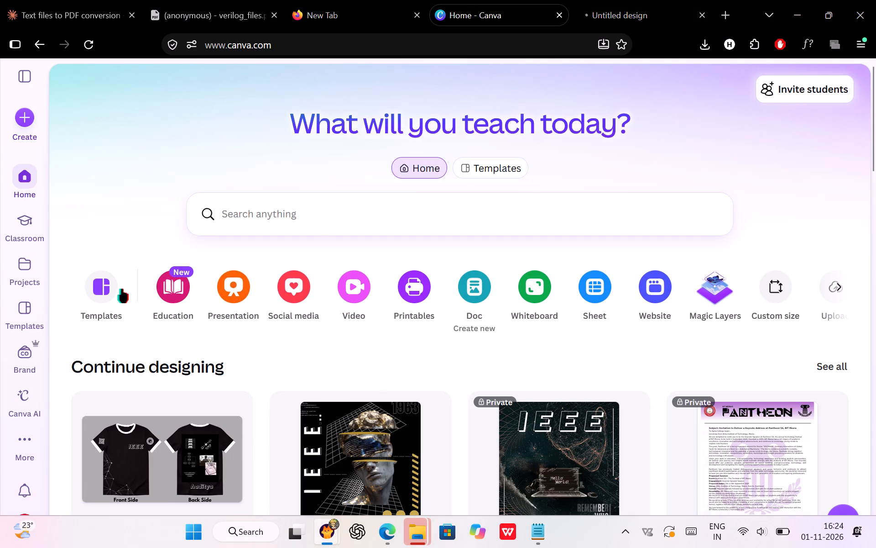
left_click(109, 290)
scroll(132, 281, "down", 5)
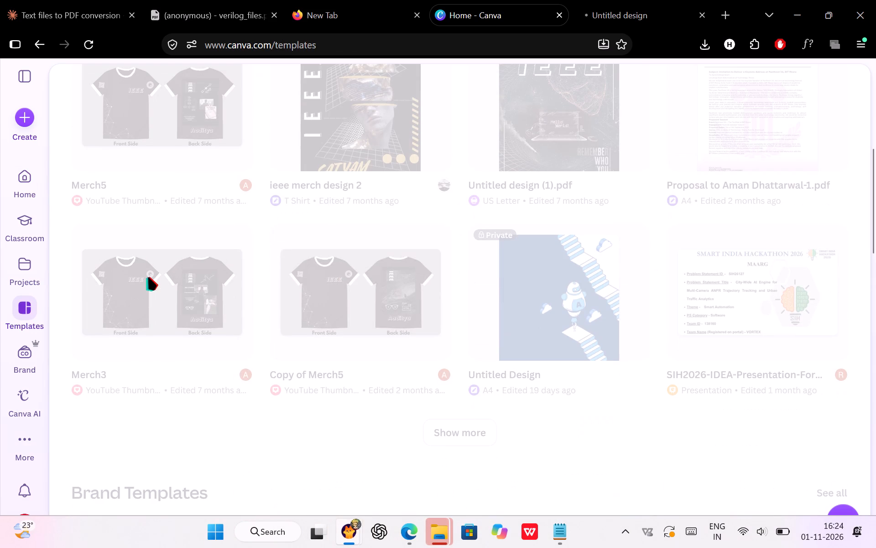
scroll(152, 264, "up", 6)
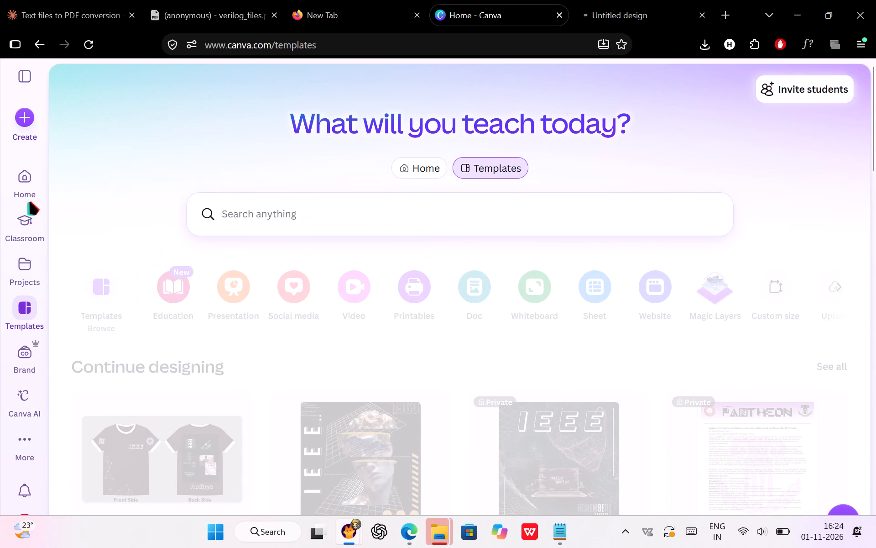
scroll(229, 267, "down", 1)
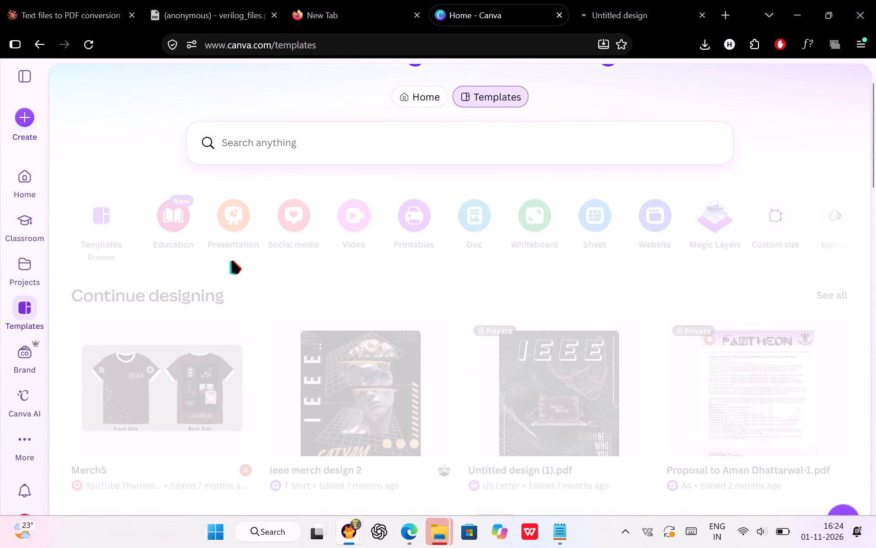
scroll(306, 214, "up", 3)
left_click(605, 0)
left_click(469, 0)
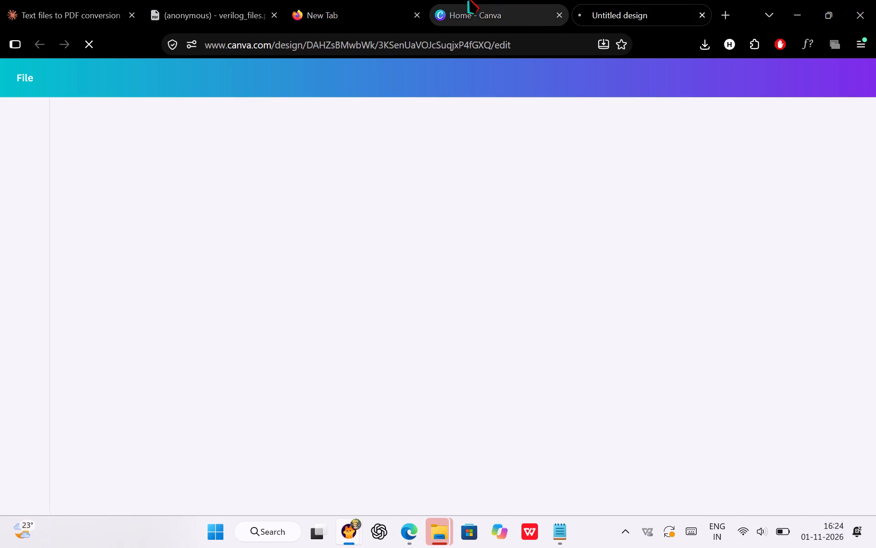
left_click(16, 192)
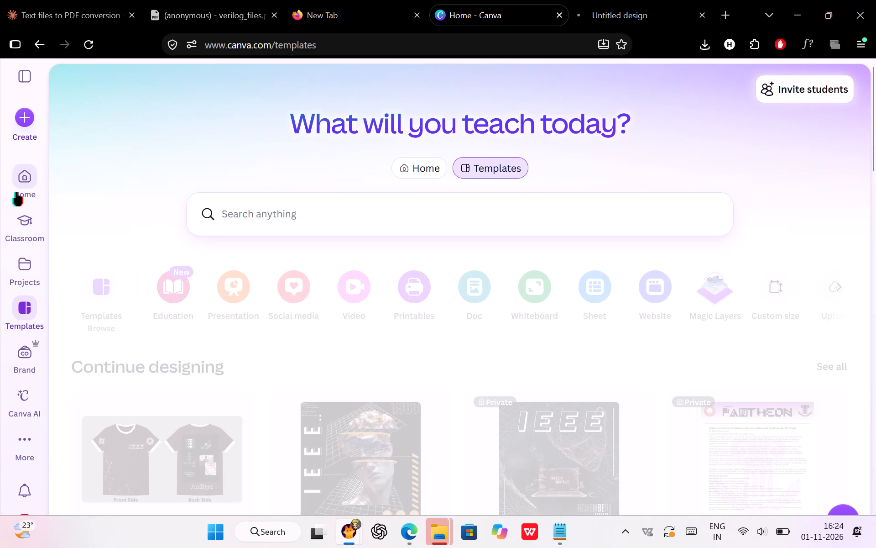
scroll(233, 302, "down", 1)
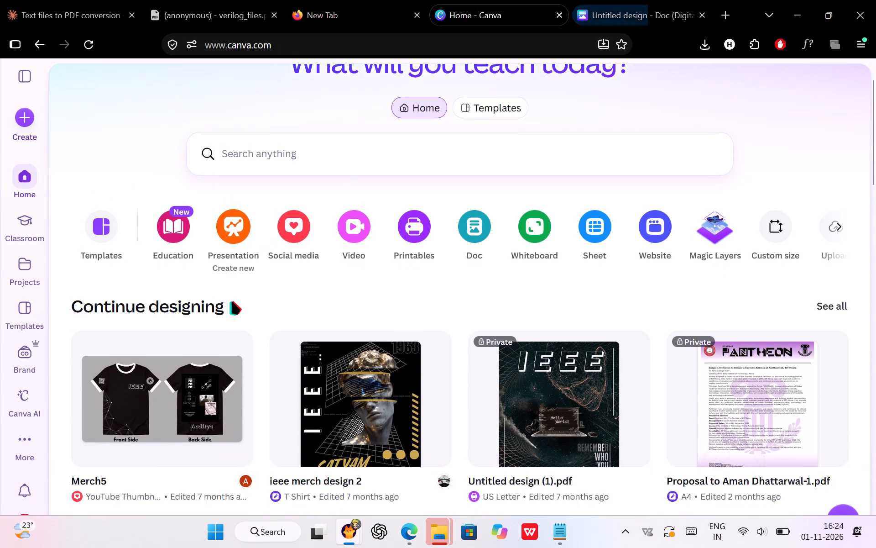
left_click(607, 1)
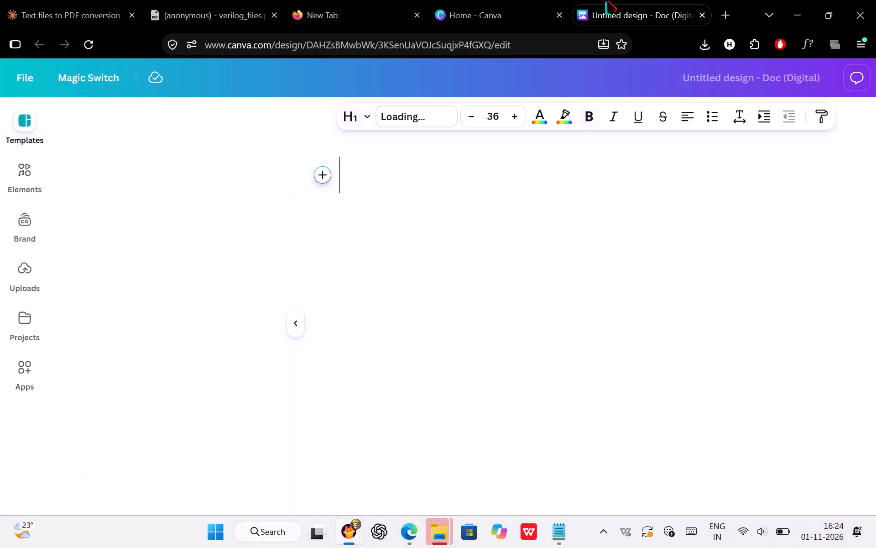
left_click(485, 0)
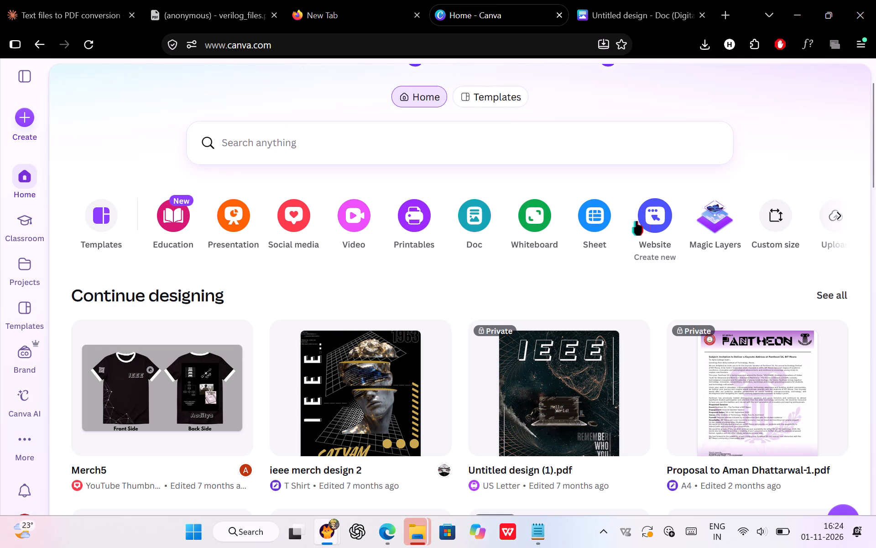
Start a new design from a custom size in cm with width 21, choosing the Document (A4, Portrait) format.
left_click(789, 219)
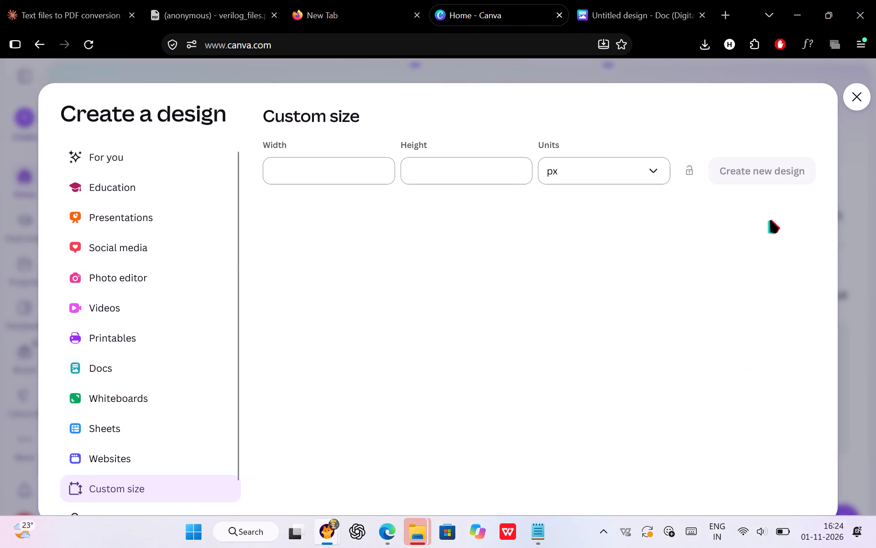
left_click(355, 174)
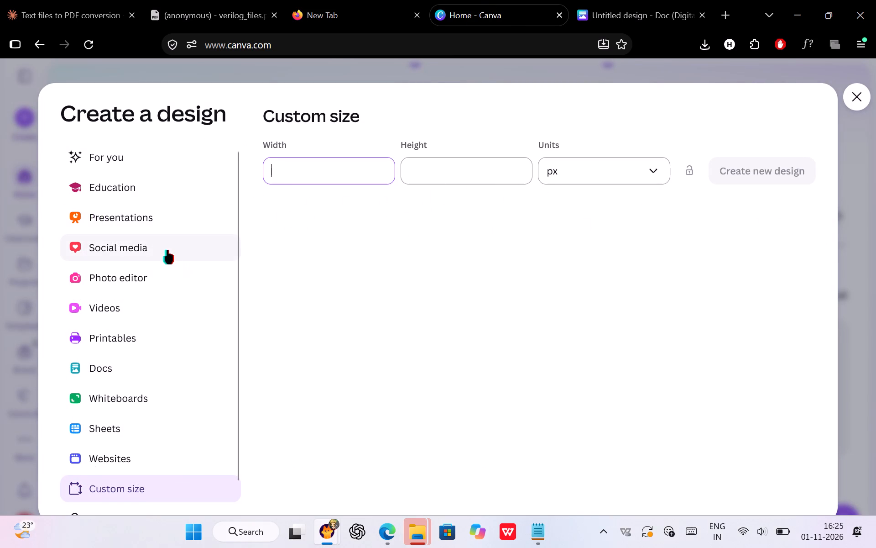
scroll(166, 247, "down", 4)
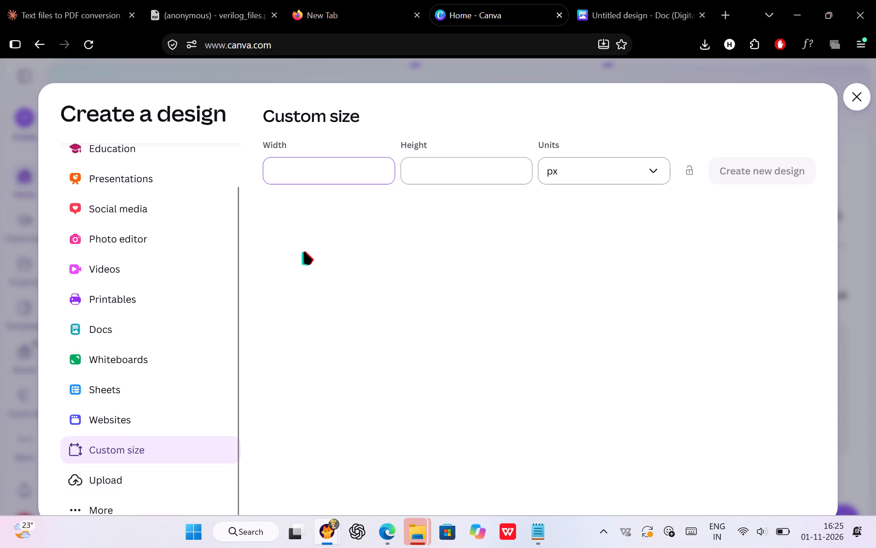
left_click(570, 159)
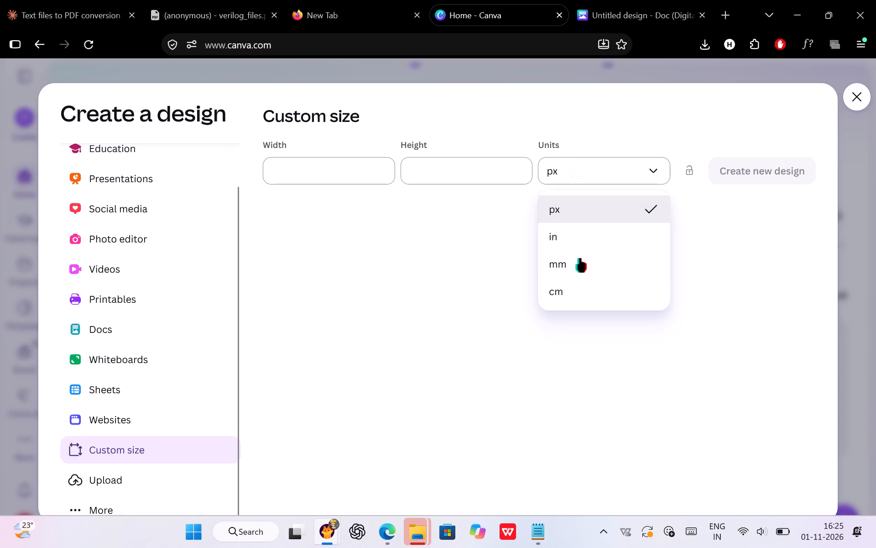
left_click(582, 291)
left_click(363, 170)
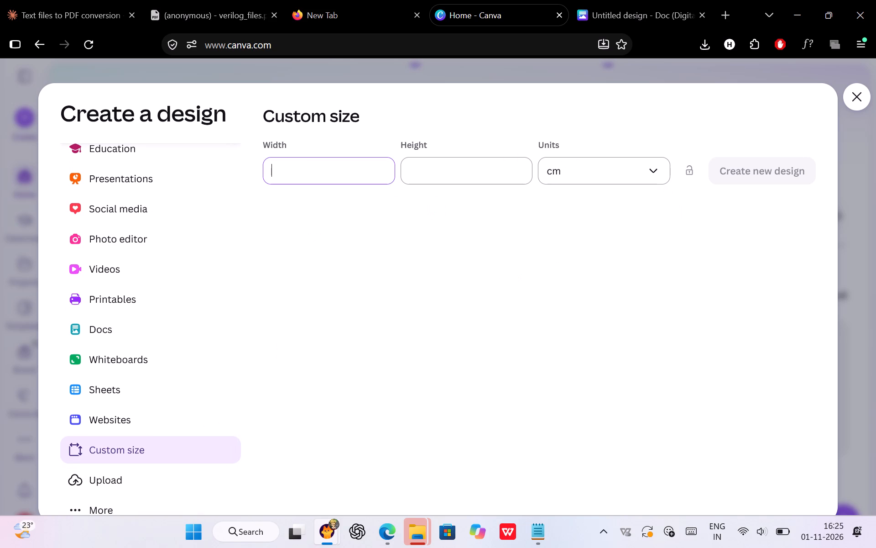
key("2")
key("1")
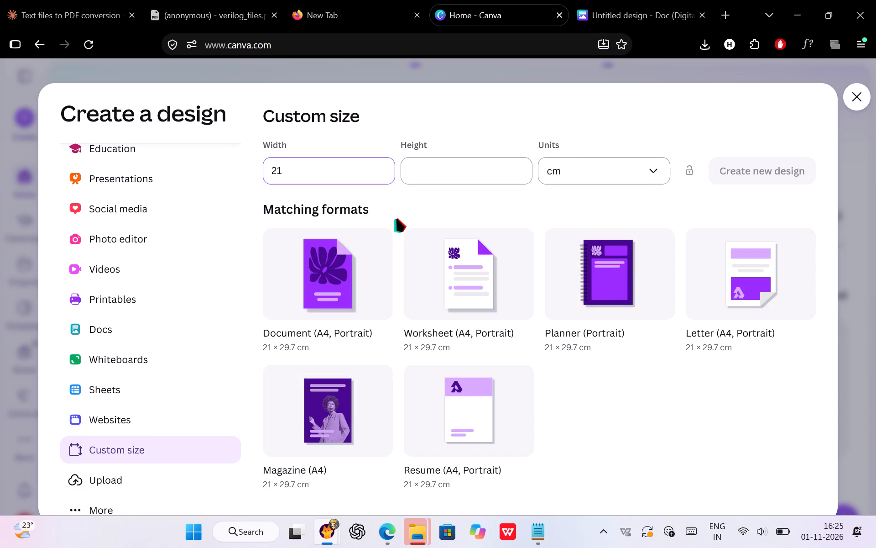
left_click(351, 292)
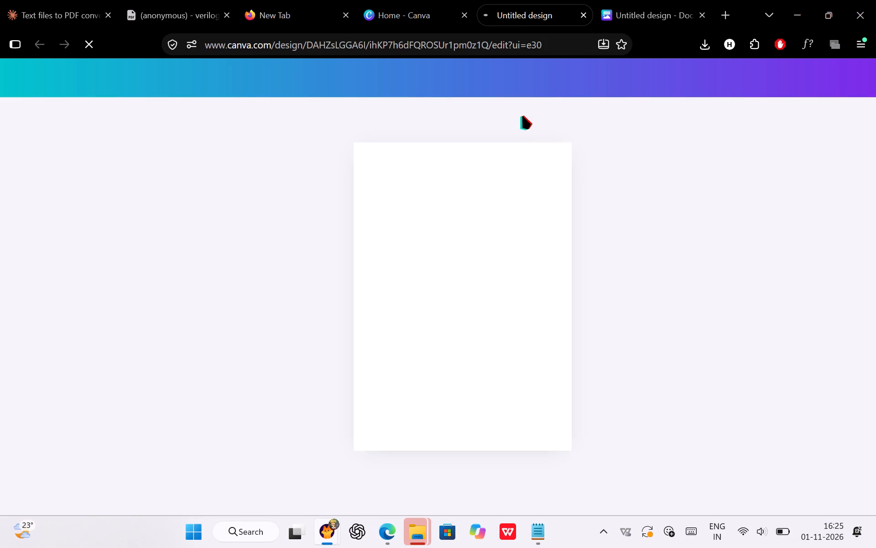
Paste the 1. half_adder.txt (Design) snip from the clipboard history onto the blank A4 page.
left_click(483, 208)
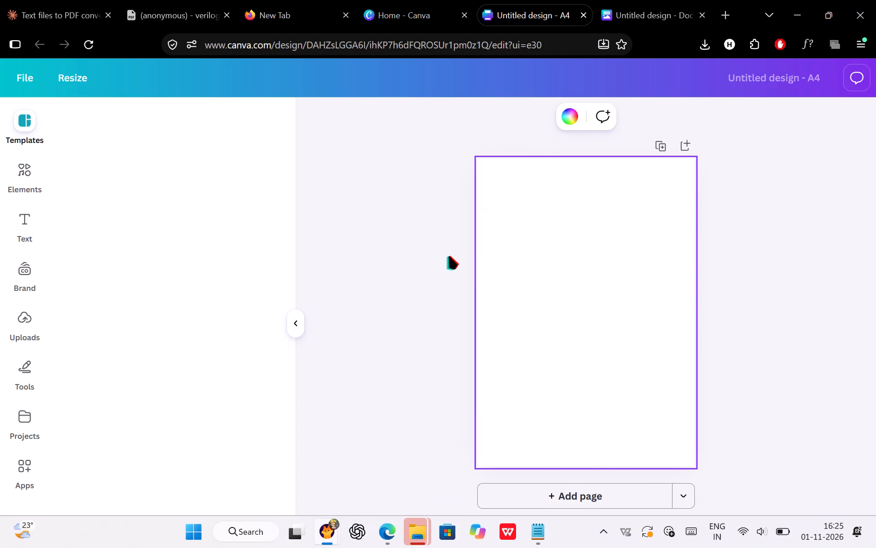
key("super+v")
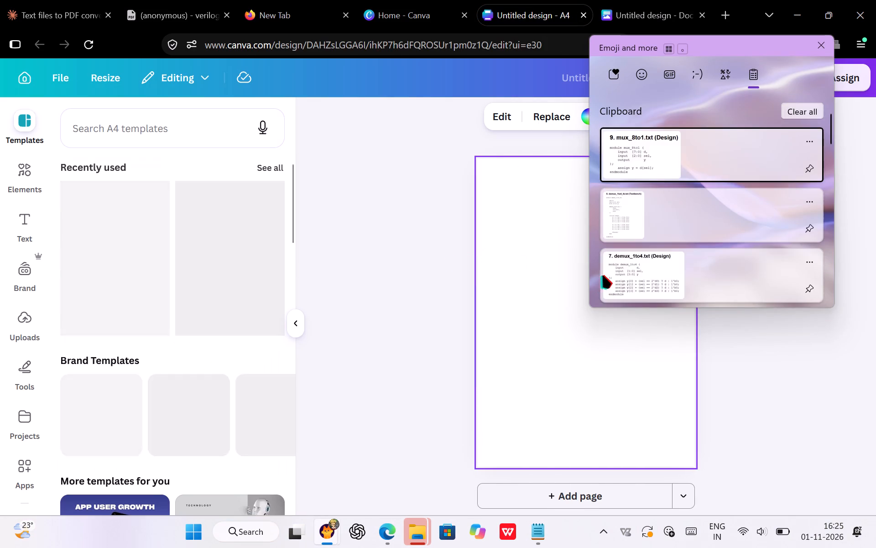
scroll(632, 254, "down", 20)
scroll(632, 254, "down", 13)
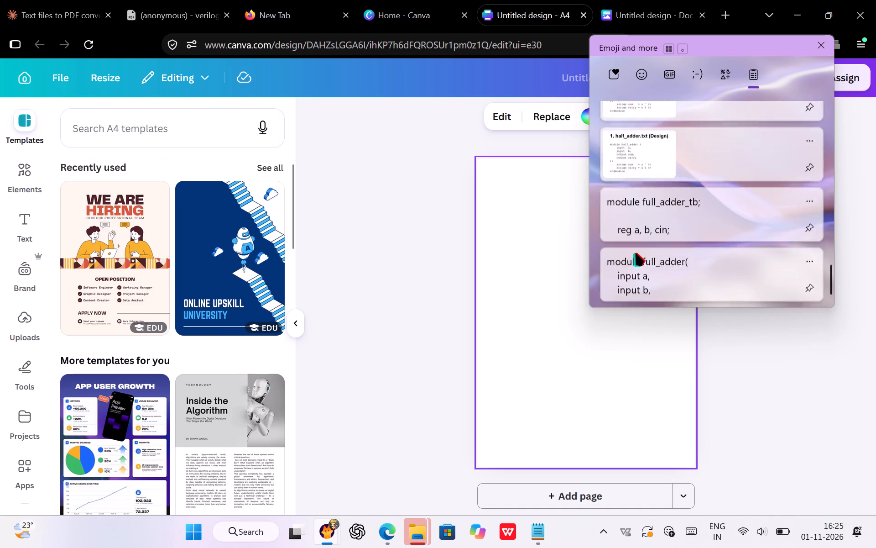
scroll(636, 253, "up", 2)
left_click(641, 224)
key("ctrl+v")
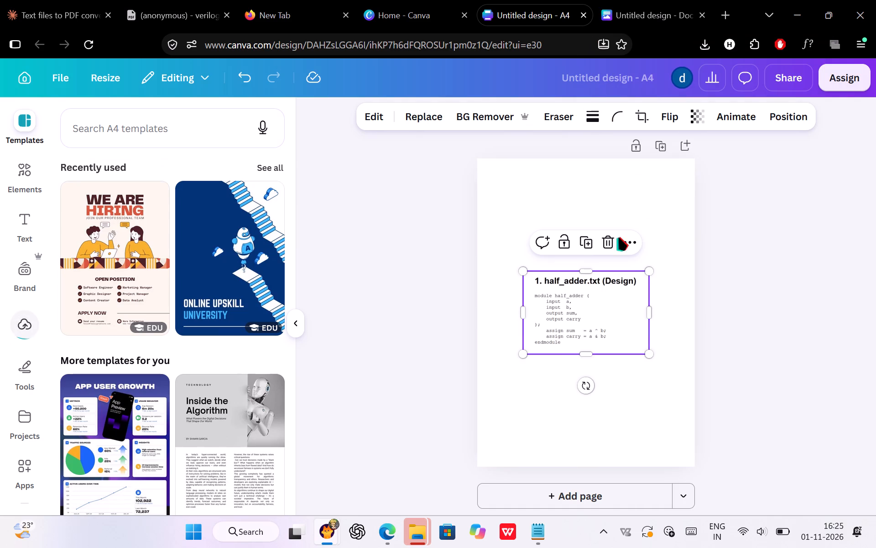
Trim the right margin of the half_adder design snip and shrink it to about 5.4 by 3.8 cm near the page's upper-left corner.
left_click(648, 351)
left_click_drag(648, 316, 642, 315)
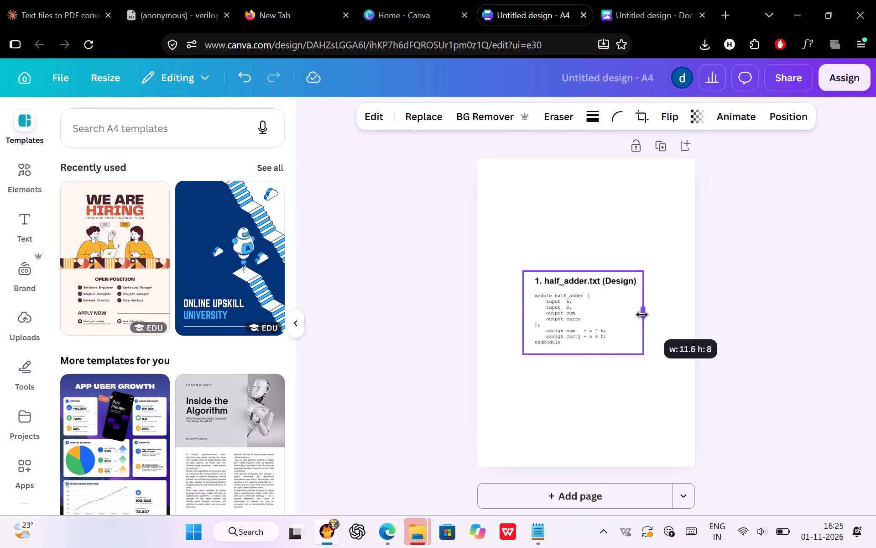
left_click_drag(642, 315, 640, 315)
left_click_drag(593, 317, 571, 227)
left_click_drag(615, 262, 543, 229)
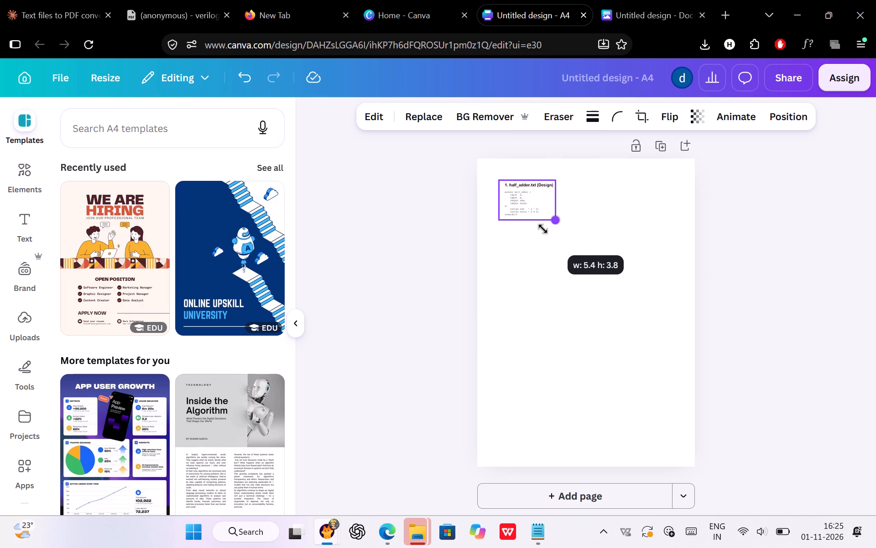
left_click_drag(543, 229, 545, 232)
Paste the 2. half_adder_tb.txt (Testbench) snip from the clipboard history onto the same page.
scroll(596, 244, "up", 3)
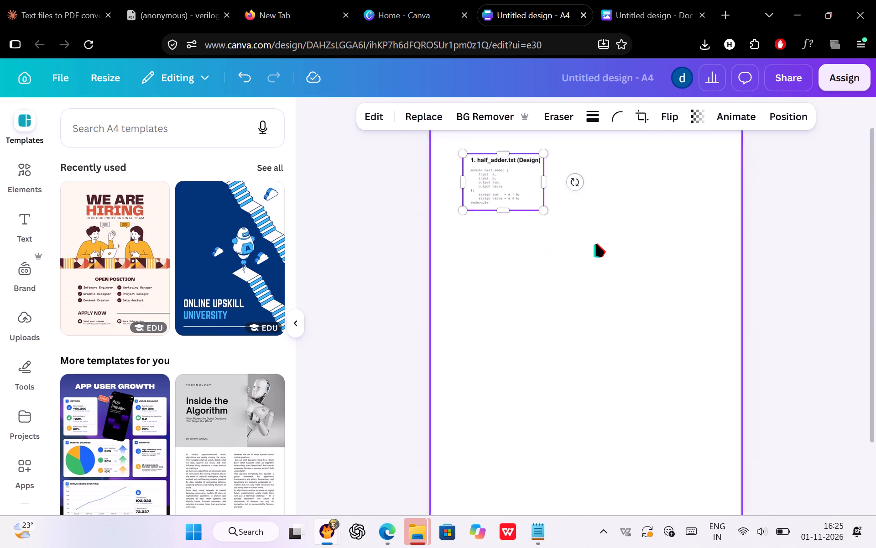
scroll(596, 244, "up", 5)
left_click(694, 225)
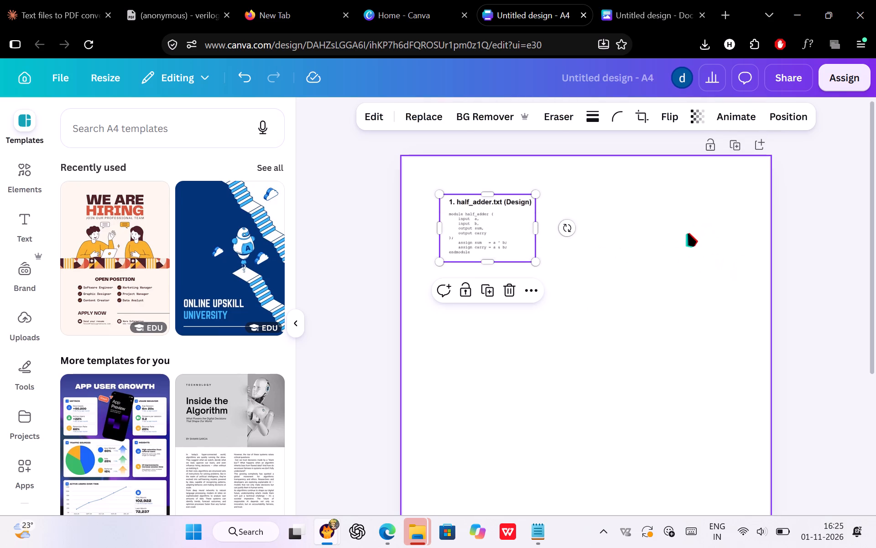
key("super+v")
scroll(676, 245, "down", 9)
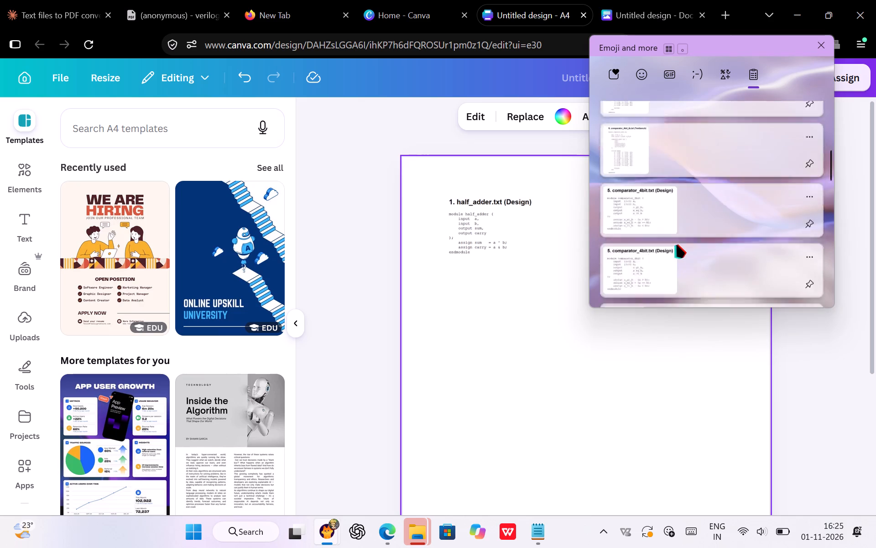
scroll(677, 245, "down", 13)
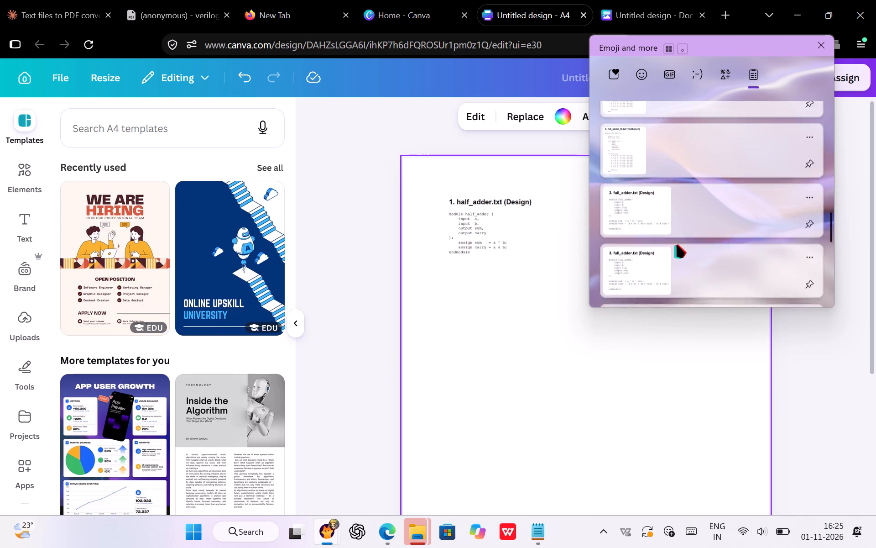
scroll(677, 245, "down", 6)
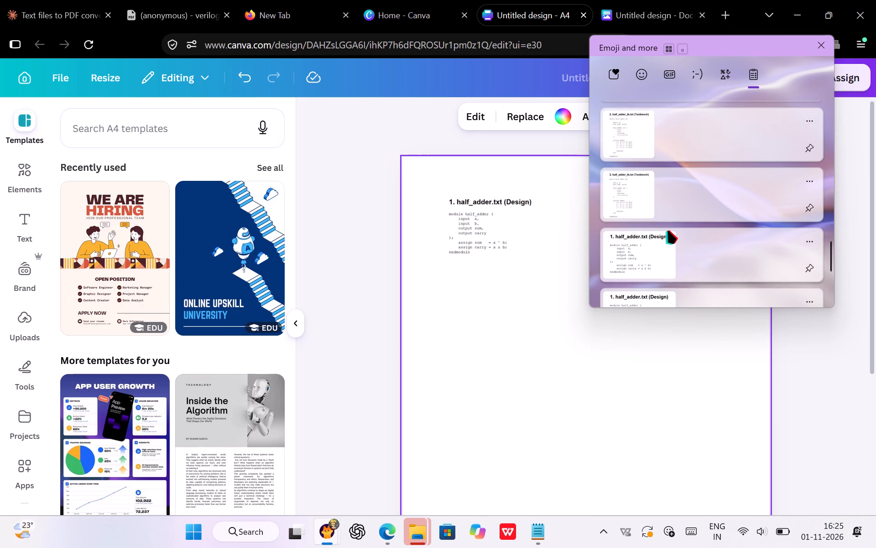
left_click(662, 204)
key("ctrl+v")
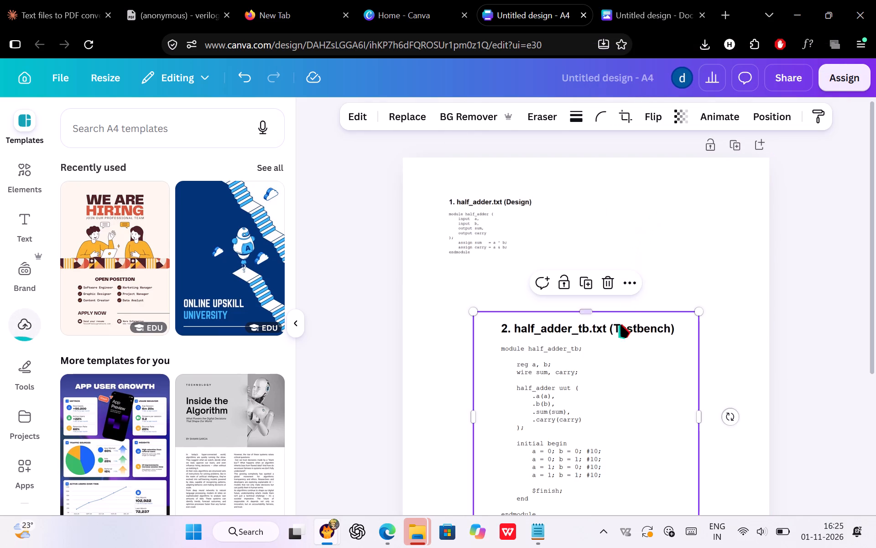
Crop the blank left and right margins of the half_adder_tb testbench snip to about 11 cm wide.
scroll(606, 363, "down", 2)
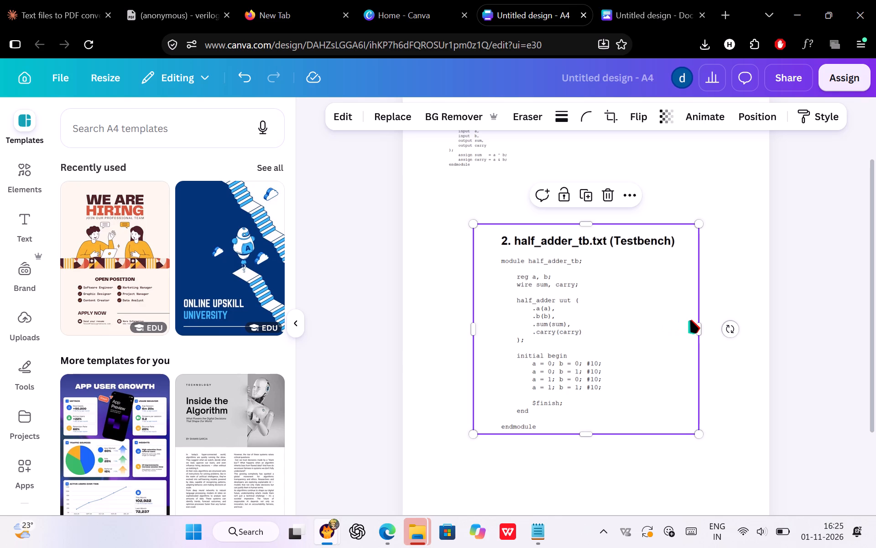
left_click_drag(696, 326, 678, 326)
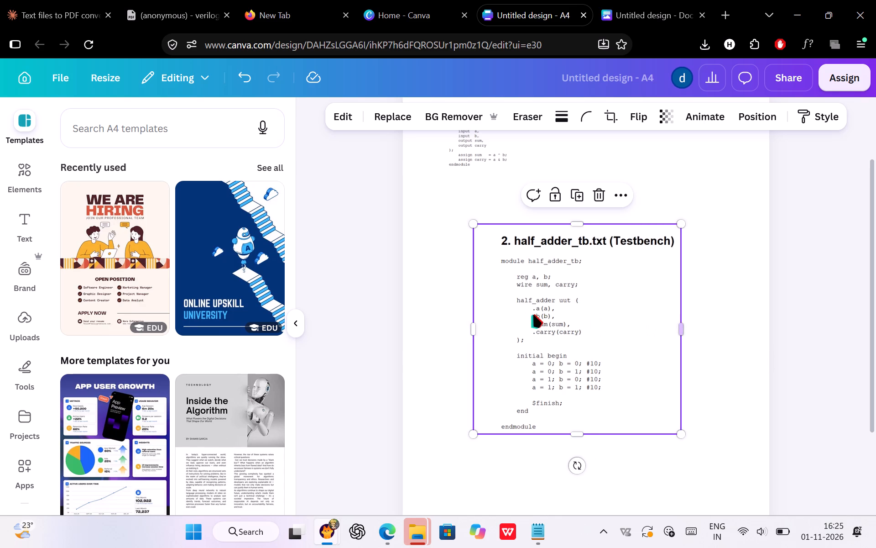
left_click_drag(478, 325, 492, 325)
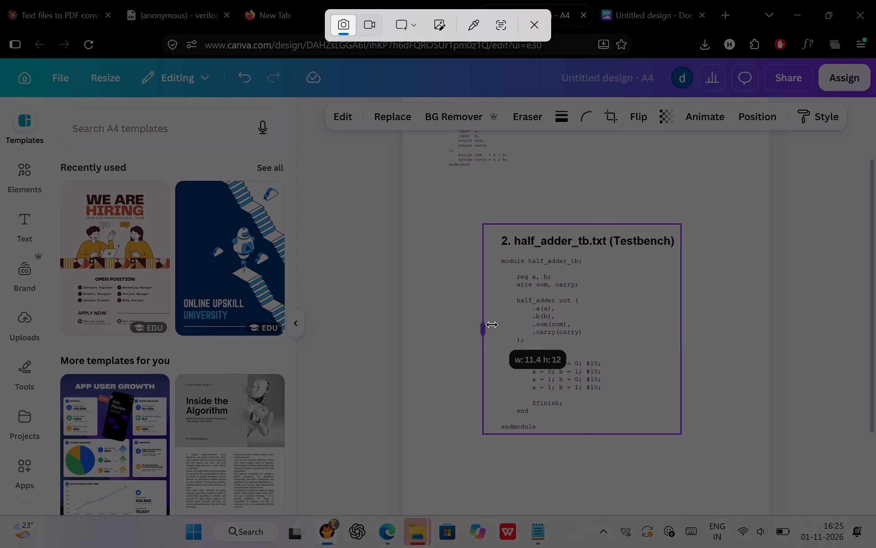
left_click_drag(492, 325, 493, 325)
left_click(383, 257)
left_click(537, 22)
left_click_drag(492, 329, 496, 329)
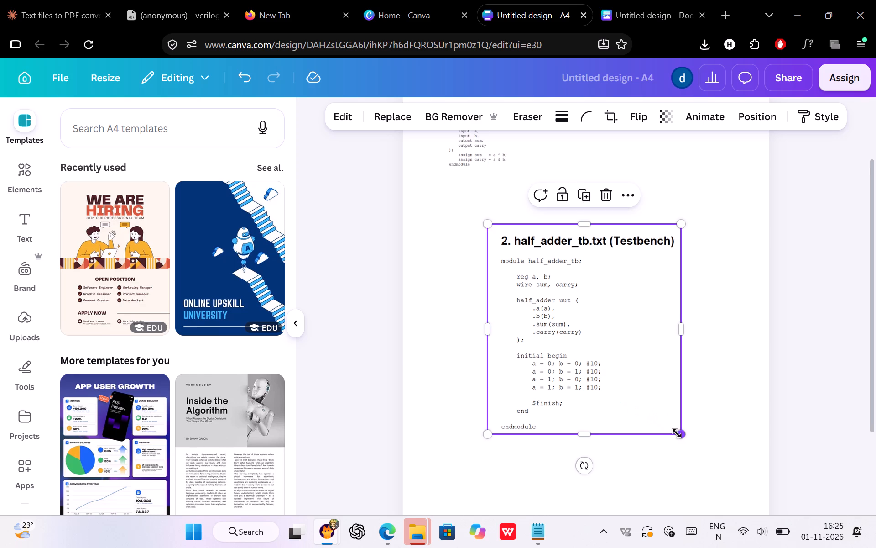
Shrink the half_adder_tb testbench snip and place it to the right of the half_adder design snip, with their top edges aligned.
left_click_drag(677, 433, 582, 316)
scroll(605, 306, "up", 3)
left_click_drag(548, 355, 616, 239)
left_click_drag(645, 293, 620, 265)
left_click_drag(598, 239, 631, 238)
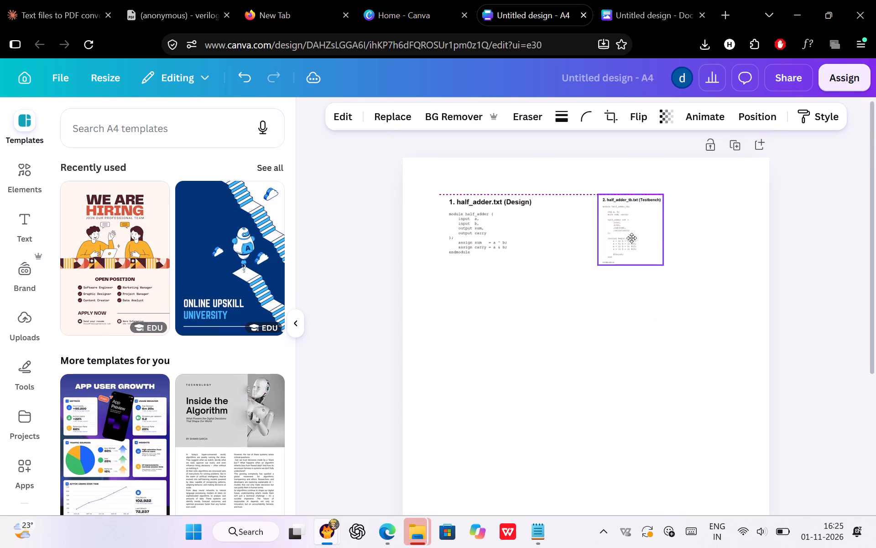
left_click_drag(631, 238, 654, 238)
Paste the 3. full_adder.txt (Design) snip from the clipboard history onto the page.
left_click(573, 299)
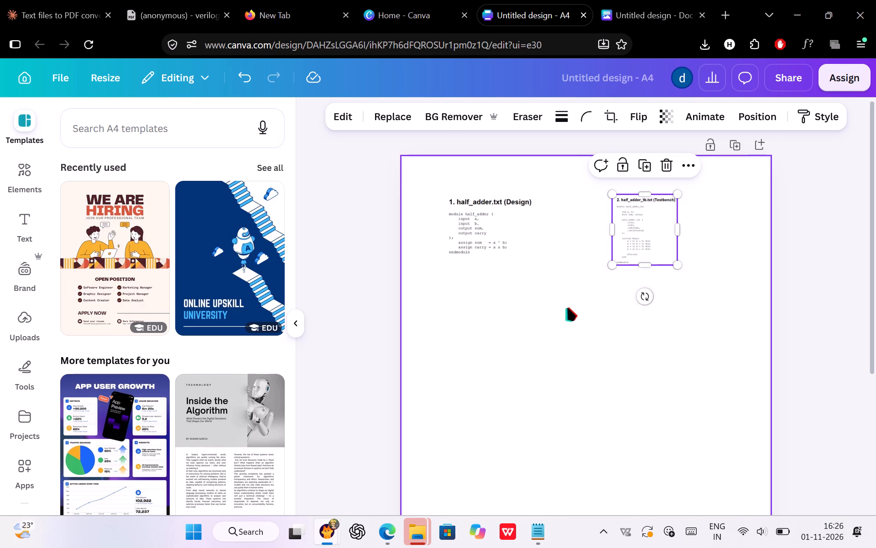
key("super+v")
scroll(669, 246, "down", 11)
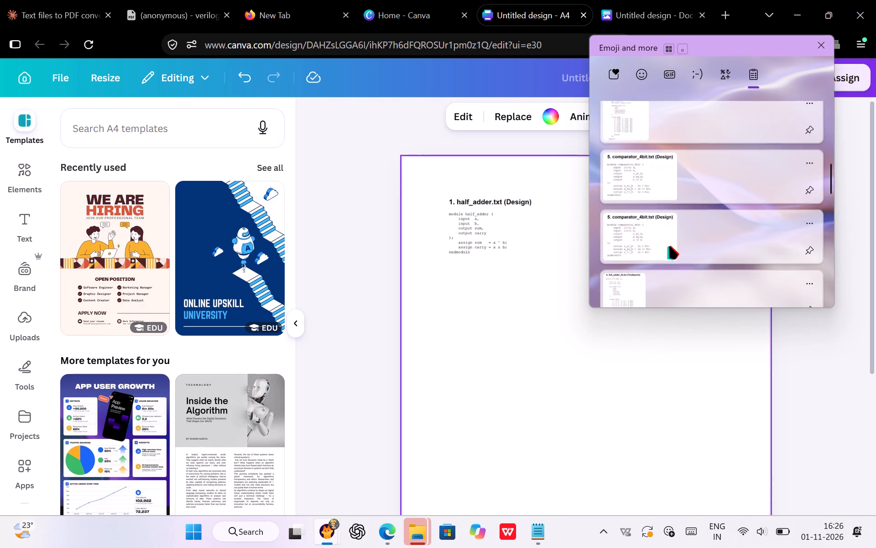
scroll(669, 246, "down", 10)
left_click(671, 243)
key("ctrl+v")
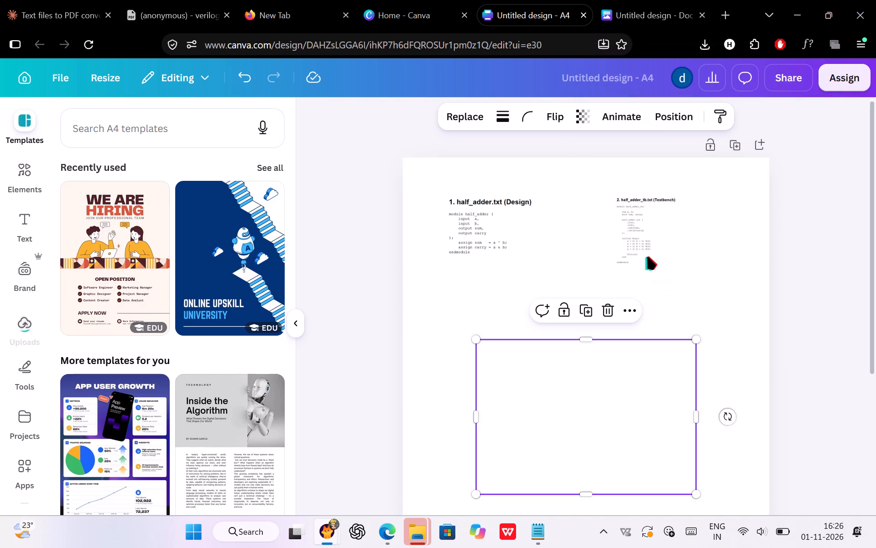
Shrink the full_adder design snip to about 6 cm wide and place it below the half_adder design snip.
left_click_drag(696, 493, 581, 406)
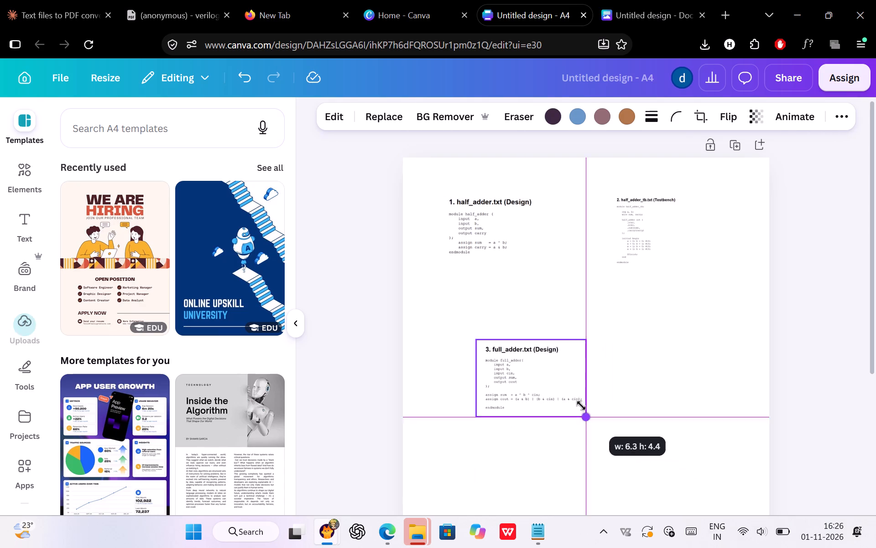
left_click_drag(581, 406, 581, 405)
left_click_drag(553, 391, 527, 361)
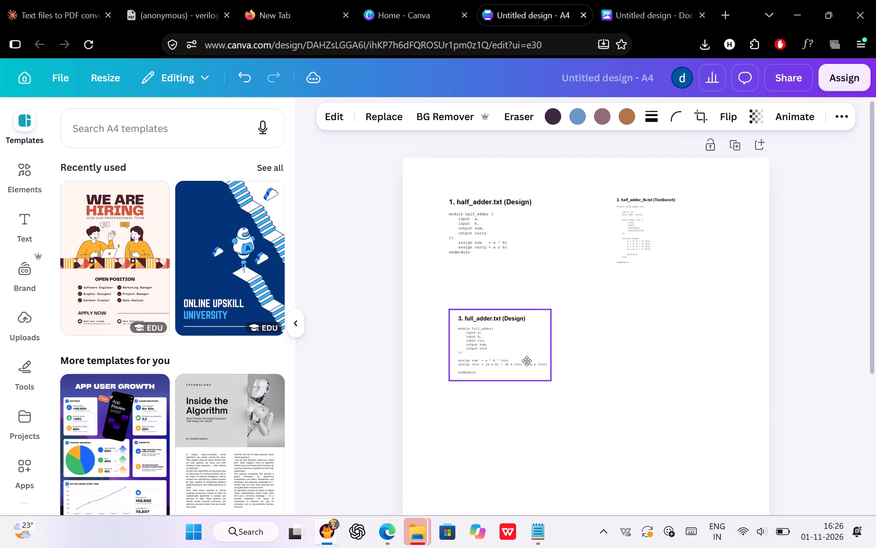
left_click_drag(527, 361, 524, 359)
left_click(611, 368)
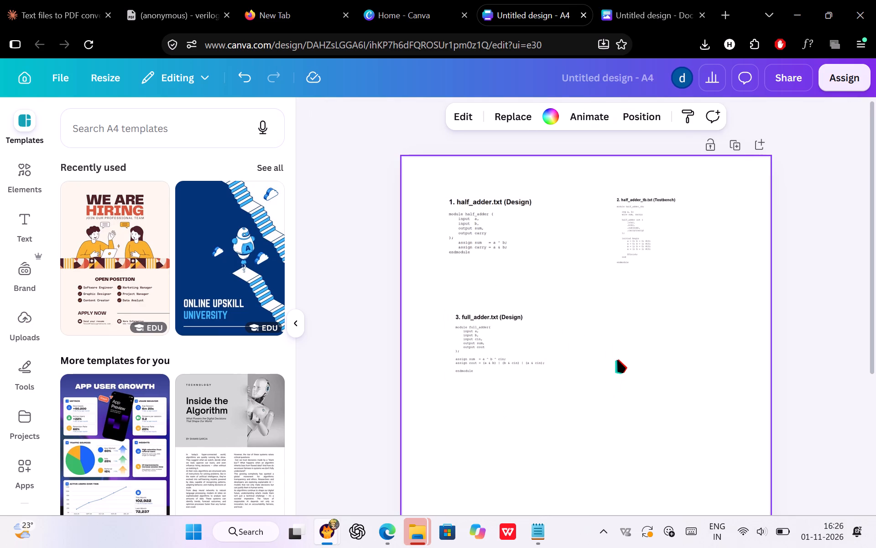
Paste the 4. full_adder_tb.txt (Testbench) snip from the clipboard history onto the same page.
key("super+v")
scroll(676, 254, "down", 20)
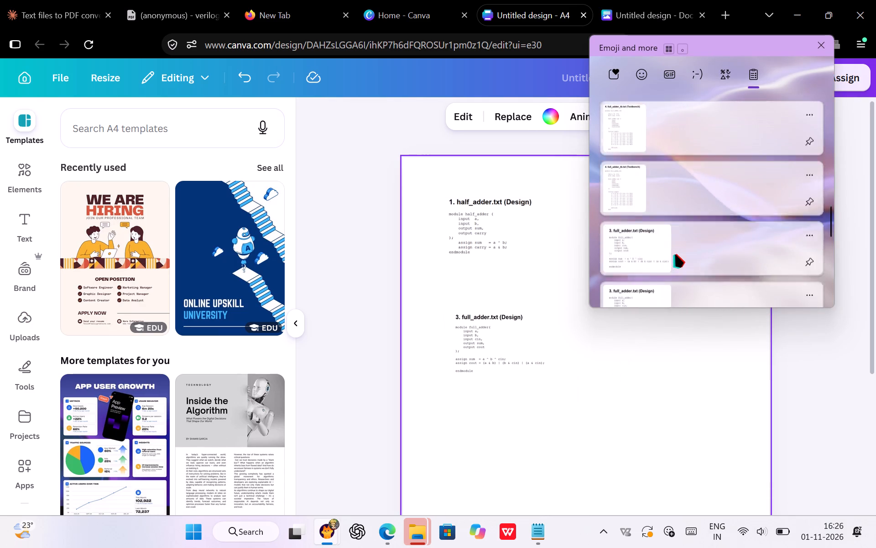
scroll(675, 254, "down", 4)
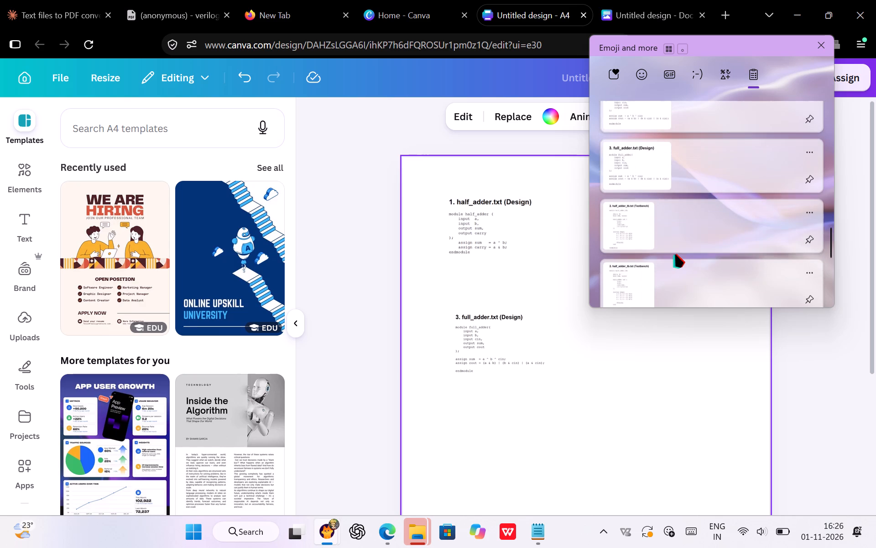
scroll(675, 254, "up", 3)
scroll(675, 197, "up", 1)
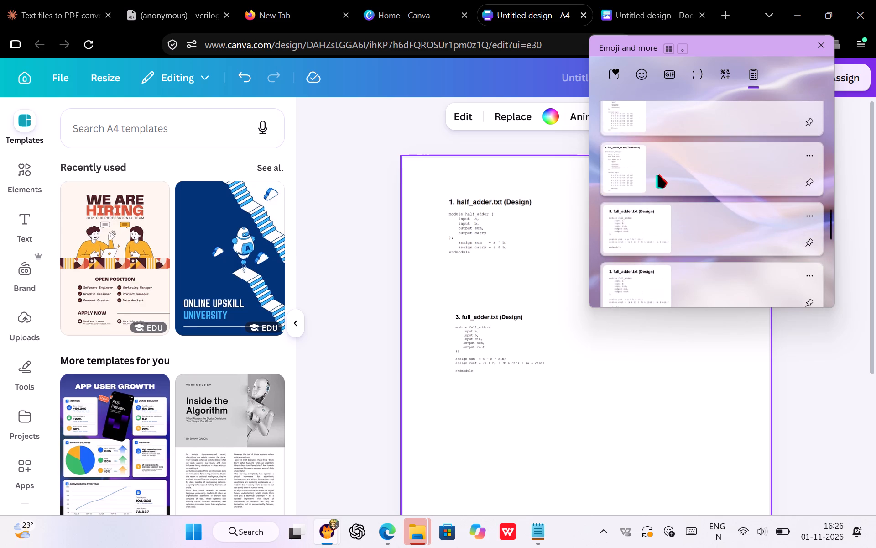
left_click(657, 174)
key("ctrl+v")
Crop the blank right, left and bottom margins of the full_adder_tb testbench snip.
scroll(635, 345, "down", 3)
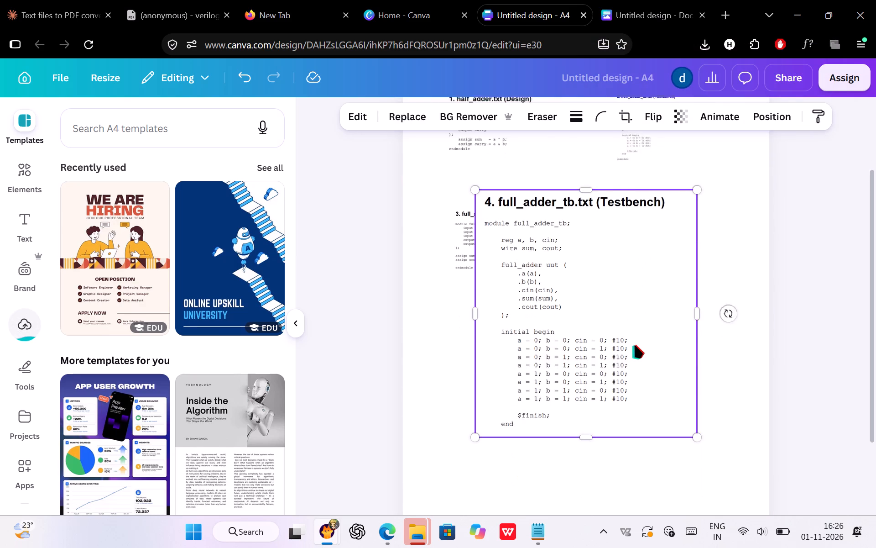
left_click_drag(693, 282, 666, 284)
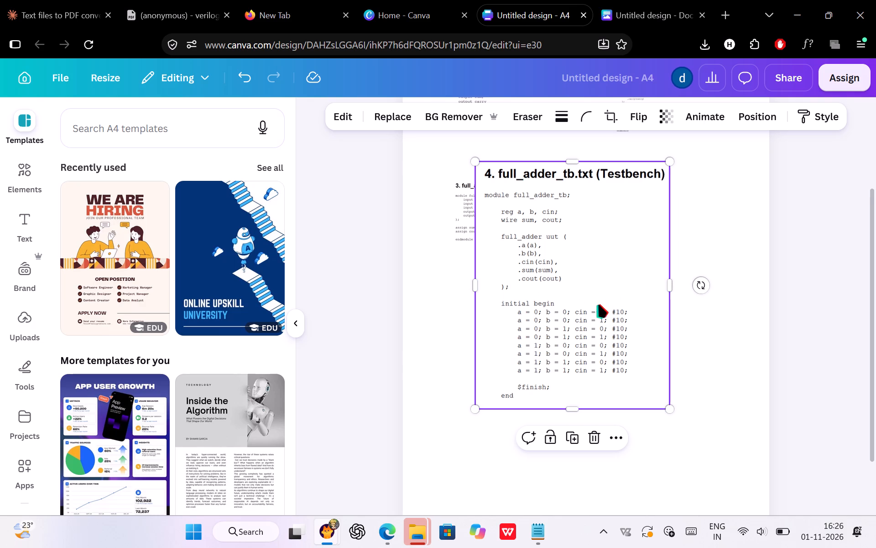
left_click_drag(479, 283, 484, 282)
left_click_drag(585, 408, 583, 402)
Shrink the full_adder_tb testbench snip to about 6 cm wide and place it to the right of the full_adder design snip.
left_click_drag(671, 406, 604, 327)
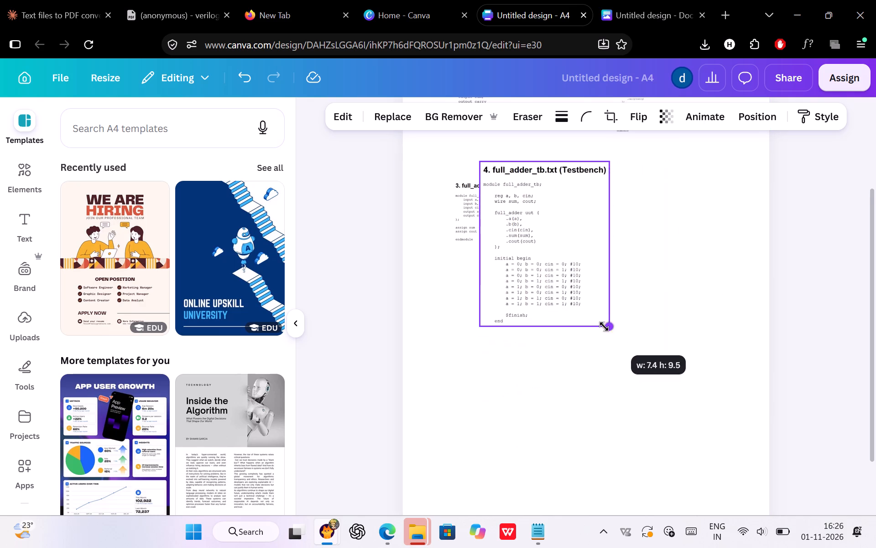
left_click_drag(604, 327, 580, 302)
left_click_drag(527, 239, 654, 255)
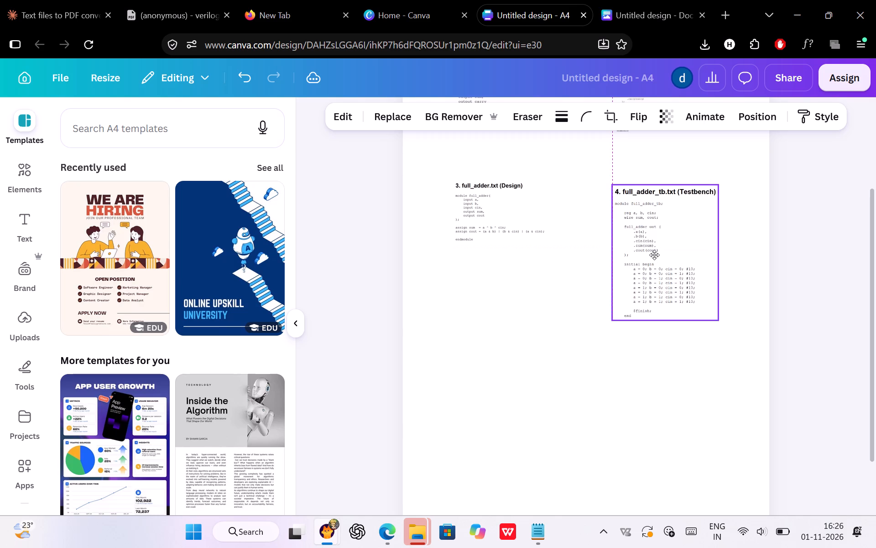
left_click_drag(654, 255, 649, 250)
left_click(808, 298)
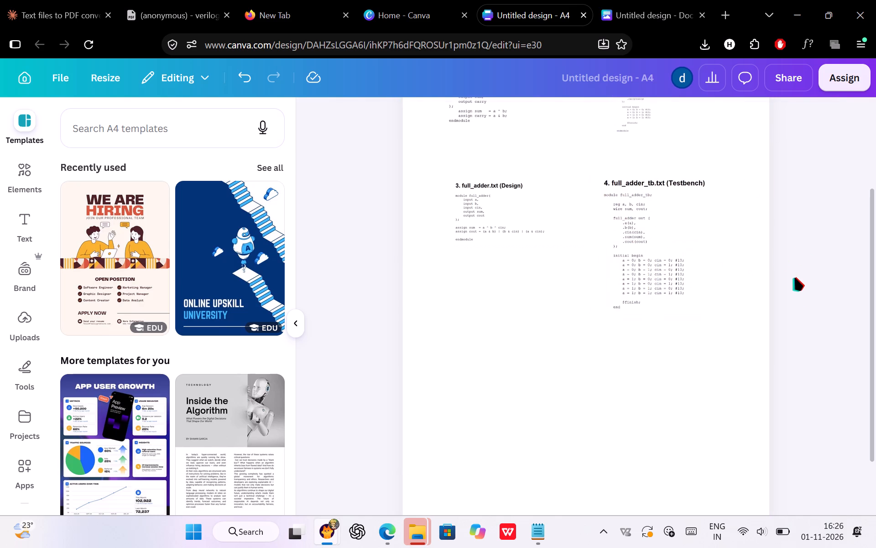
Paste the 5. comparator_4bit.txt (Design) snip from the clipboard history onto the page.
key("super+v")
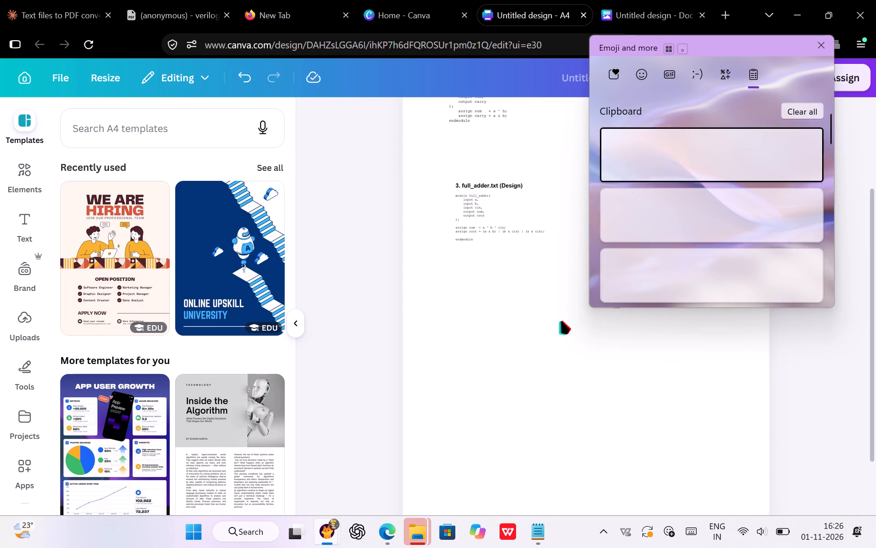
scroll(649, 277, "down", 17)
scroll(649, 274, "up", 5)
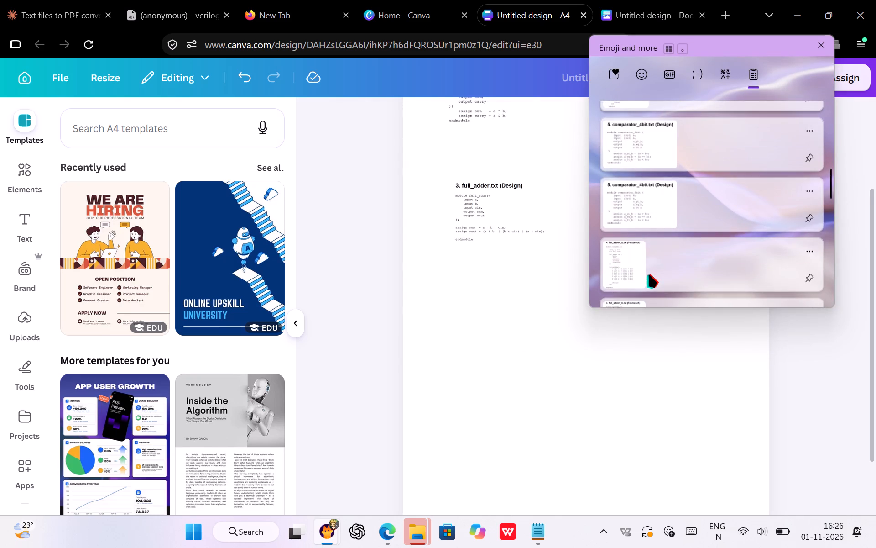
scroll(649, 274, "down", 2)
scroll(649, 274, "up", 2)
left_click(649, 215)
key("ctrl+v")
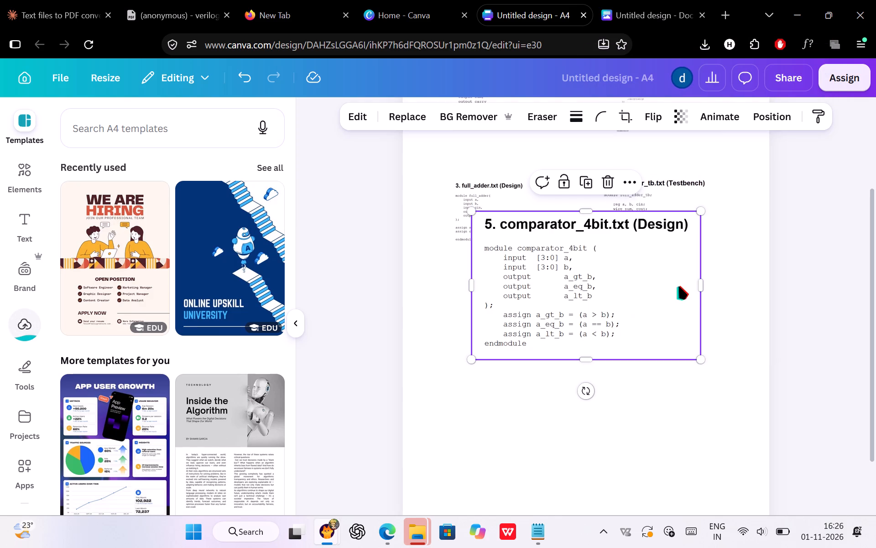
Trim the blank right and bottom margins of the comparator_4bit design snip.
left_click_drag(702, 284, 695, 284)
left_click_drag(583, 362, 582, 357)
Shrink the comparator_4bit design snip to about 9 cm wide and place it below the full_adder design snip, against the left margin guide.
left_click_drag(693, 356, 634, 314)
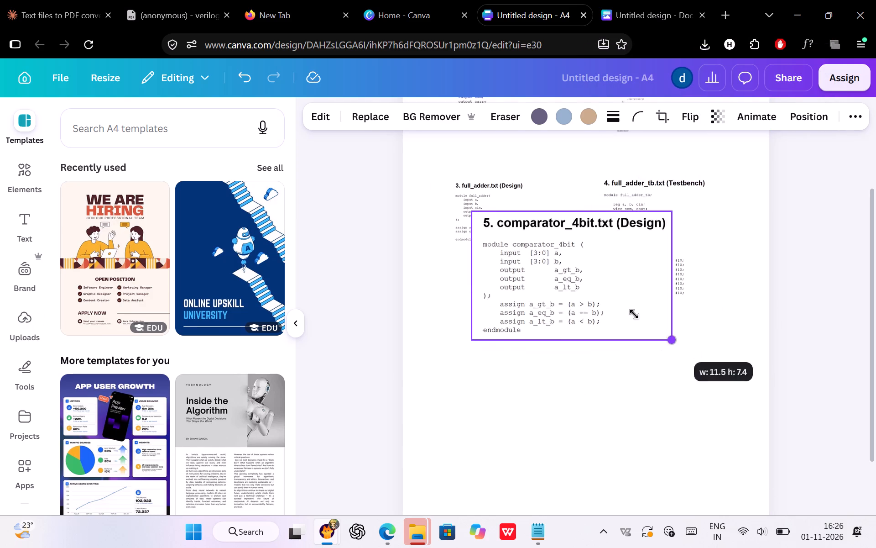
left_click_drag(634, 314, 625, 309)
left_click_drag(570, 273, 538, 411)
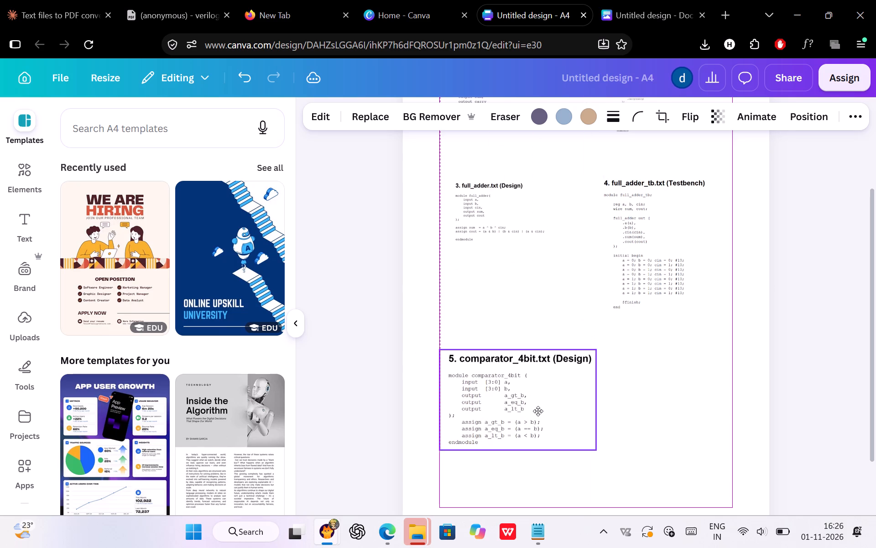
left_click_drag(538, 411, 538, 411)
left_click(650, 380)
Paste the 6. comparator_4bit_tb.txt (Testbench) snip from the clipboard history onto the same page.
key("super+v")
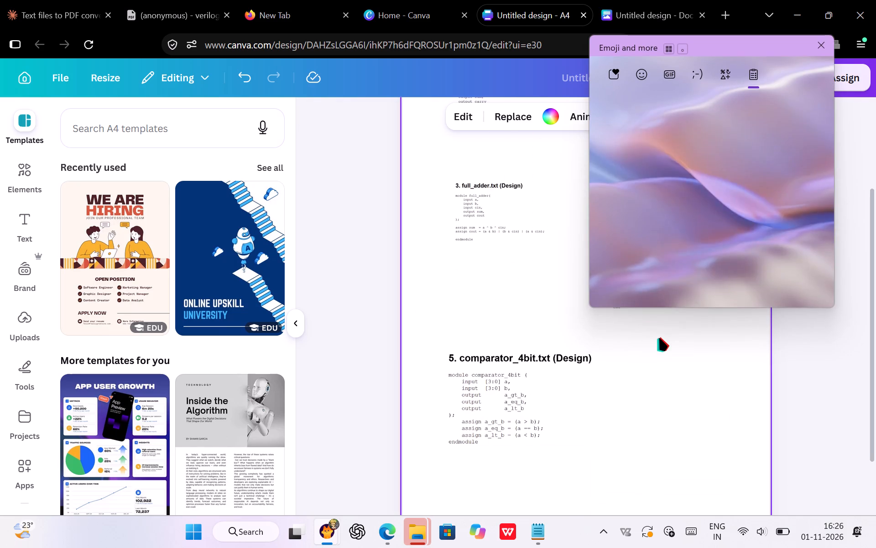
scroll(689, 257, "down", 6)
scroll(689, 258, "up", 2)
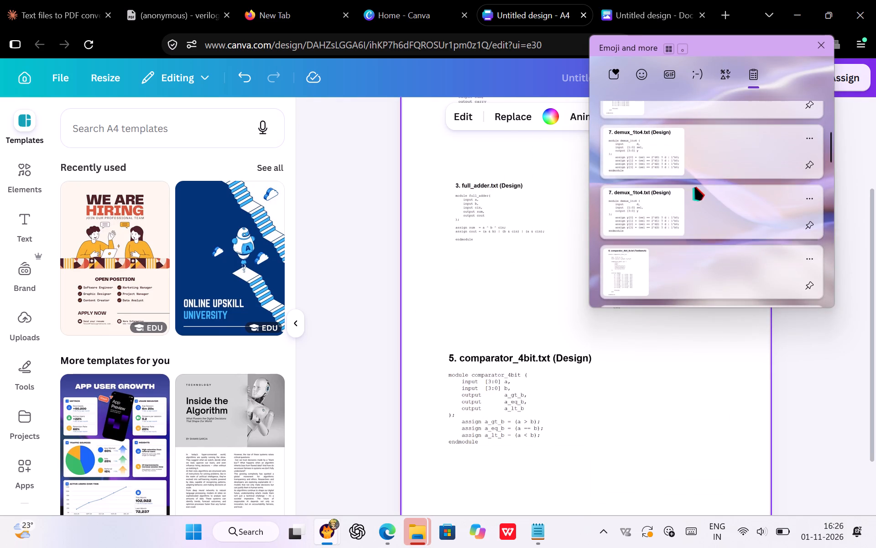
scroll(678, 210, "down", 1)
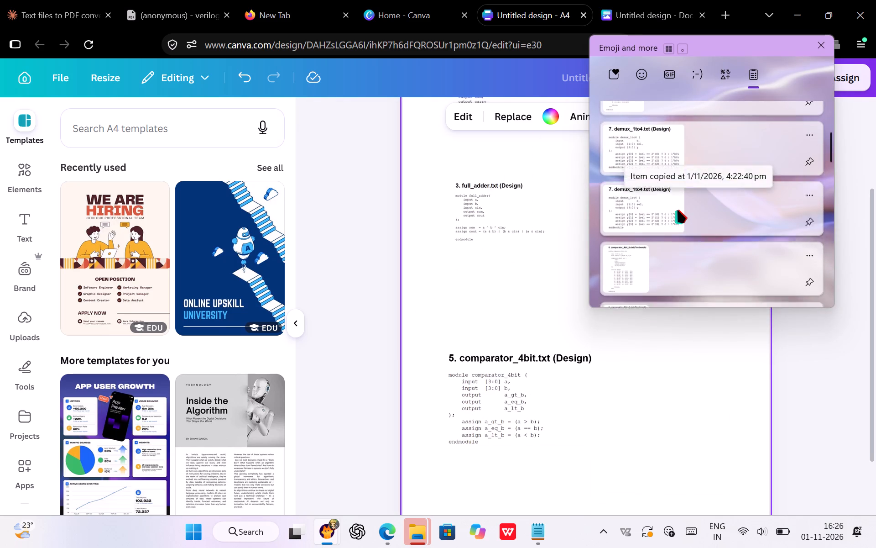
left_click(661, 230)
key("ctrl+v")
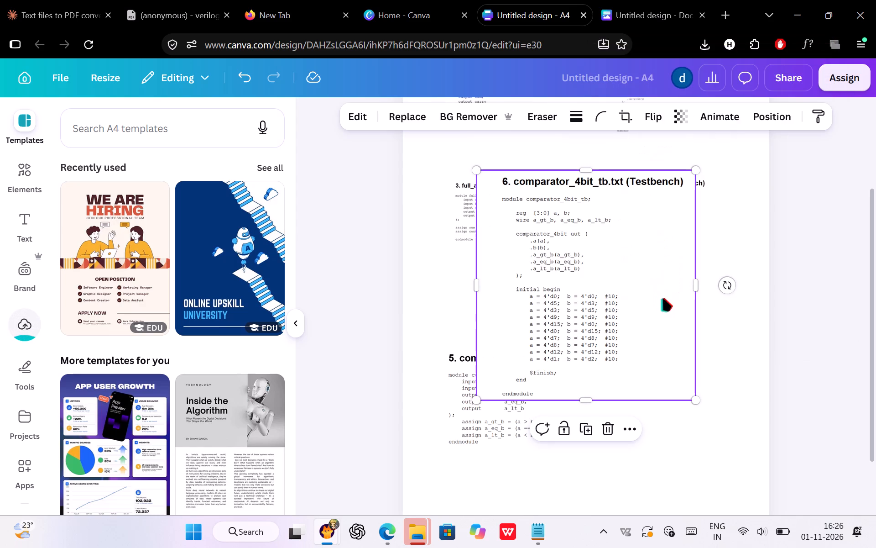
Crop the blank left and right margins of the comparator_4bit_tb testbench snip.
left_click_drag(481, 284, 501, 282)
left_click_drag(694, 280, 687, 280)
Shrink the comparator_4bit_tb testbench snip to about 8 cm wide and place it right of the comparator_4bit design snip, top edges aligned.
left_click_drag(684, 401, 670, 386)
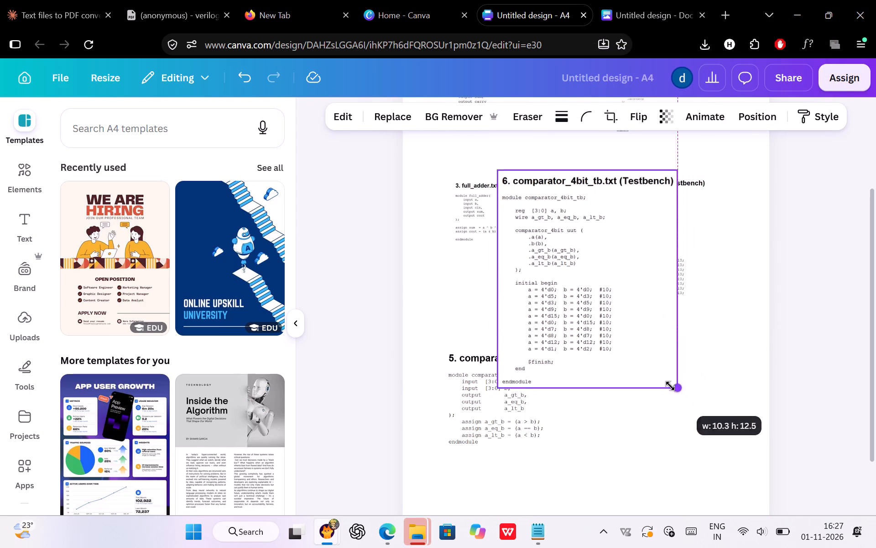
left_click_drag(670, 386, 631, 341)
left_click_drag(550, 234, 645, 372)
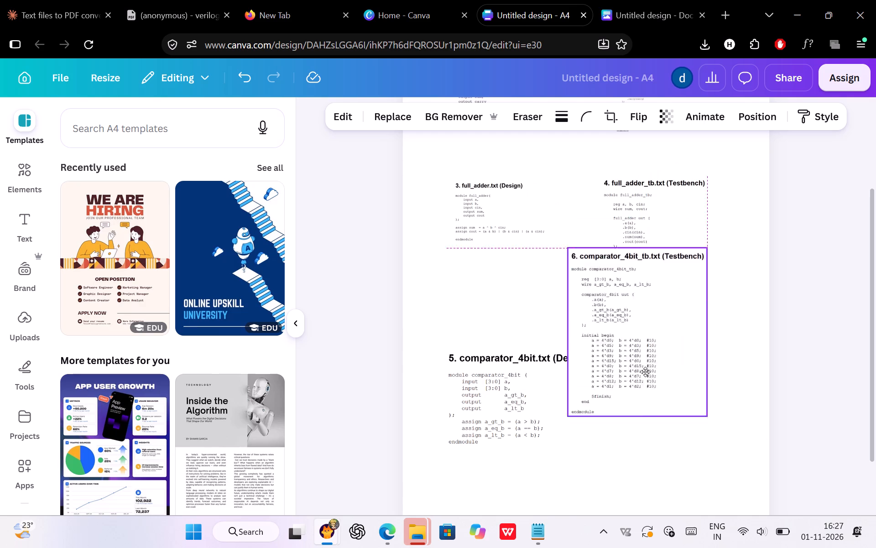
left_click_drag(645, 372, 664, 408)
left_click(784, 376)
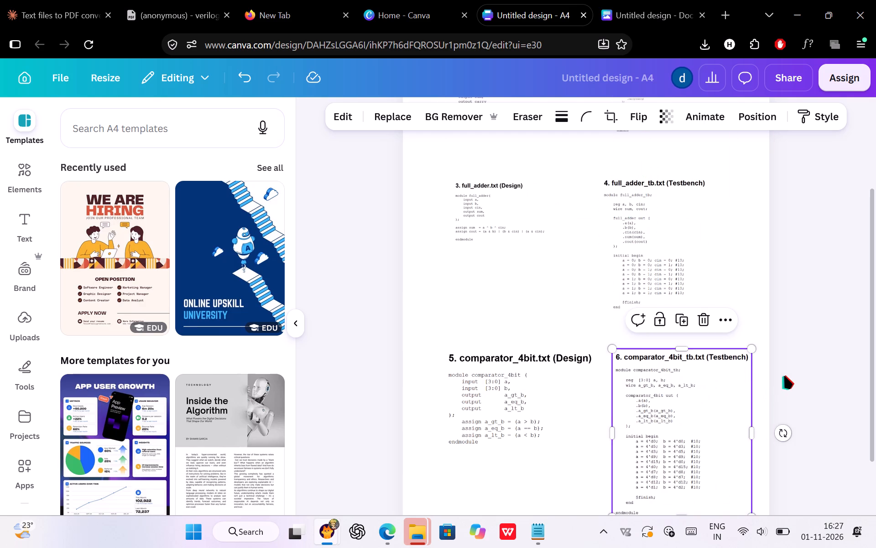
Add a blank second page to the design.
scroll(653, 324, "up", 4)
scroll(653, 324, "down", 9)
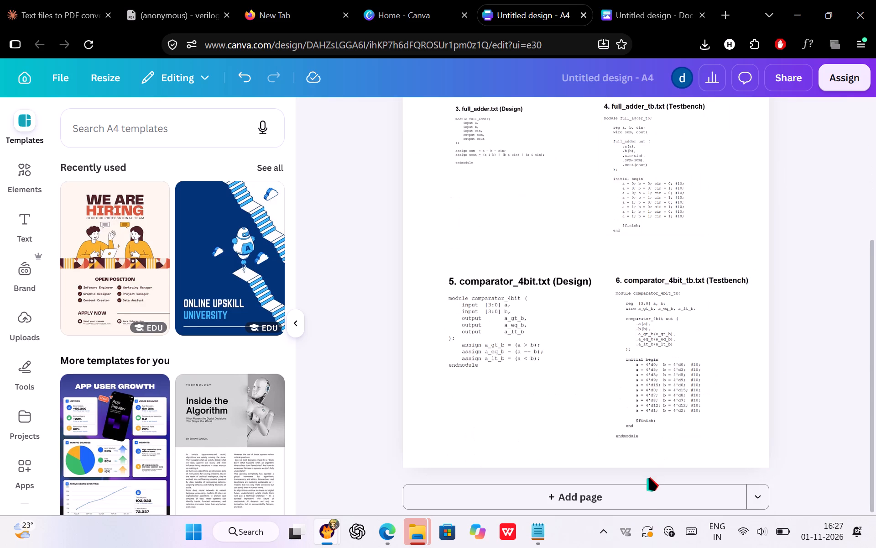
left_click(643, 495)
Paste the 7. demux_1to4.txt (Design) snip from the clipboard history onto page 2.
scroll(618, 438, "down", 4)
scroll(609, 408, "up", 5)
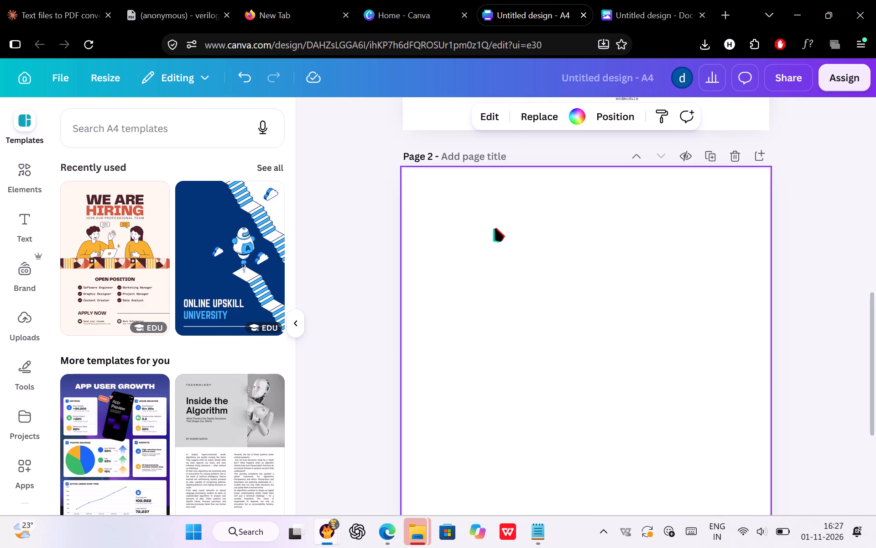
key("super+v")
scroll(641, 238, "down", 4)
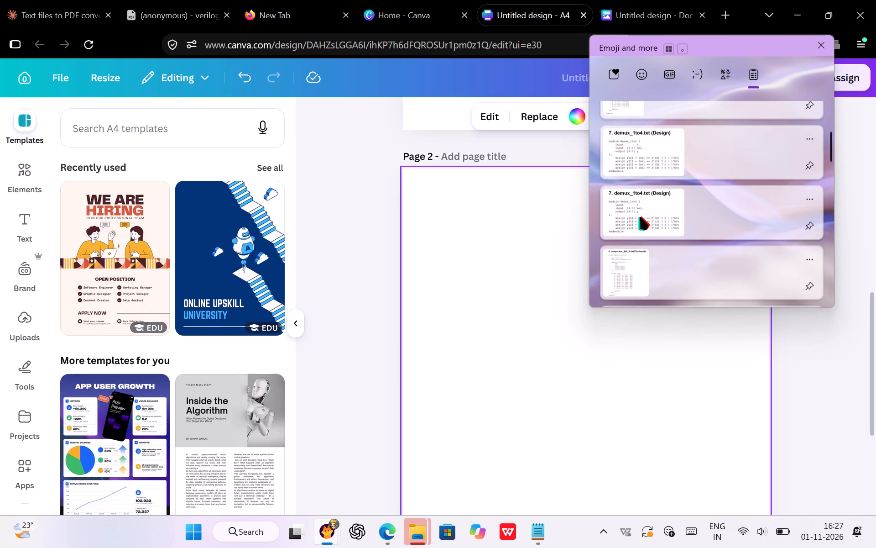
scroll(640, 215, "up", 1)
left_click(644, 238)
key("ctrl+v")
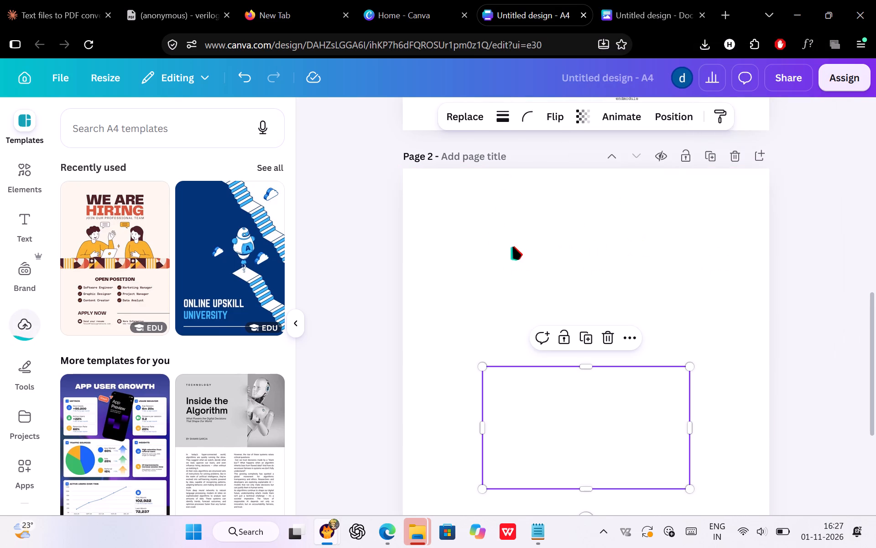
Place the demux_1to4 design snip near page 2's upper-left corner and shrink it to roughly half its pasted size.
left_click_drag(577, 409, 520, 234)
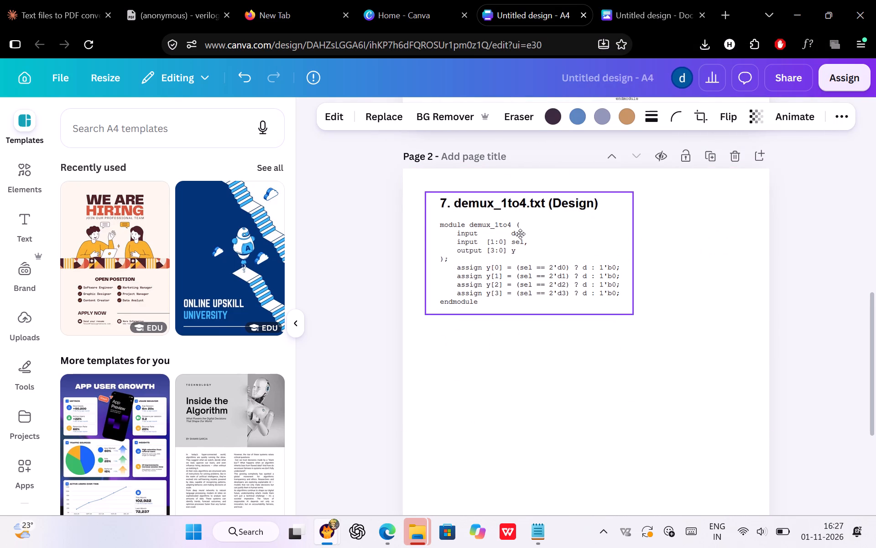
left_click_drag(520, 234, 521, 234)
left_click_drag(632, 315, 519, 257)
left_click_drag(496, 232, 503, 238)
Paste the 8. demux_1to4_tb.txt (Testbench) snip from the clipboard history onto page 2.
key("super+v")
scroll(652, 232, "down", 2)
scroll(652, 231, "up", 2)
left_click(661, 211)
key("ctrl+v")
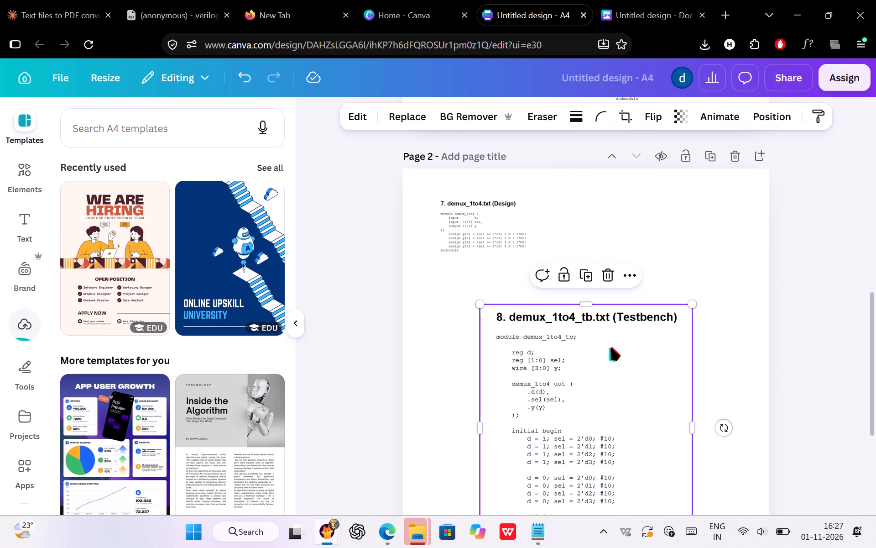
Move the demux_1to4_tb testbench snip slightly up page 2 and crop its blank right and left margins.
left_click_drag(603, 375, 593, 325)
left_click_drag(683, 377, 683, 377)
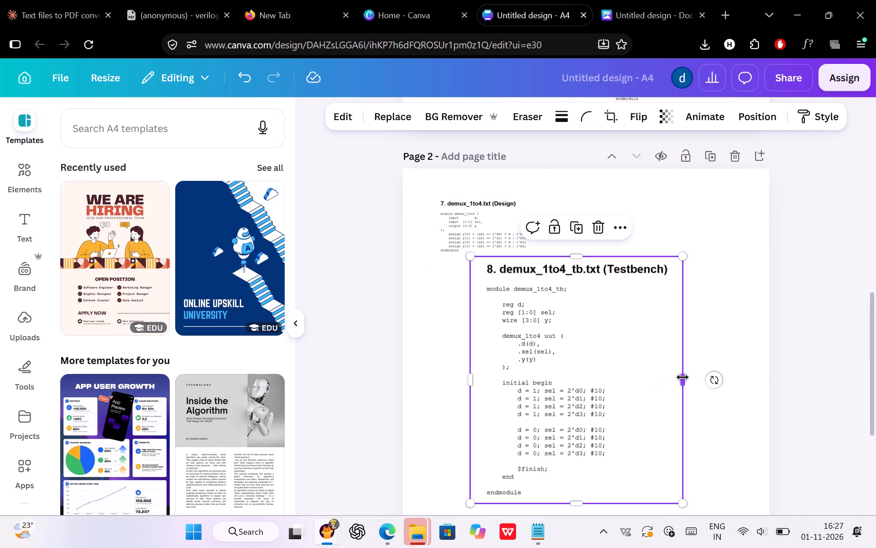
left_click_drag(683, 377, 675, 377)
left_click_drag(471, 376, 477, 375)
Shrink the demux_1to4_tb testbench snip to roughly half size and place it beside the demux_1to4 design snip, tops roughly level.
left_click_drag(592, 420, 633, 350)
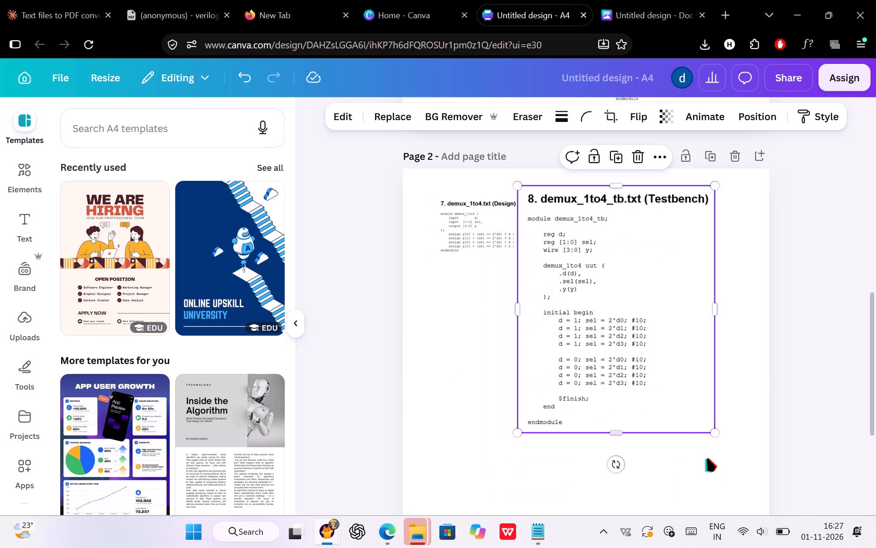
left_click_drag(716, 437, 597, 340)
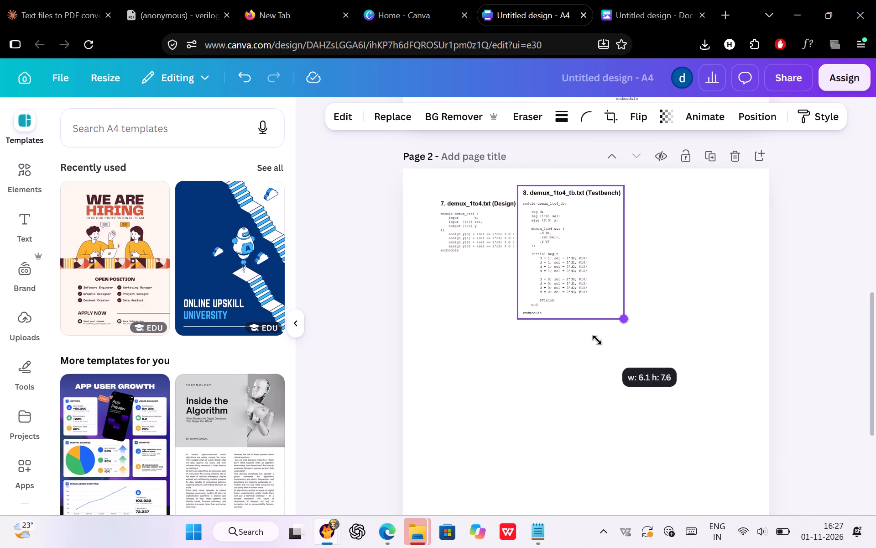
left_click_drag(597, 340, 597, 338)
left_click_drag(573, 235, 631, 245)
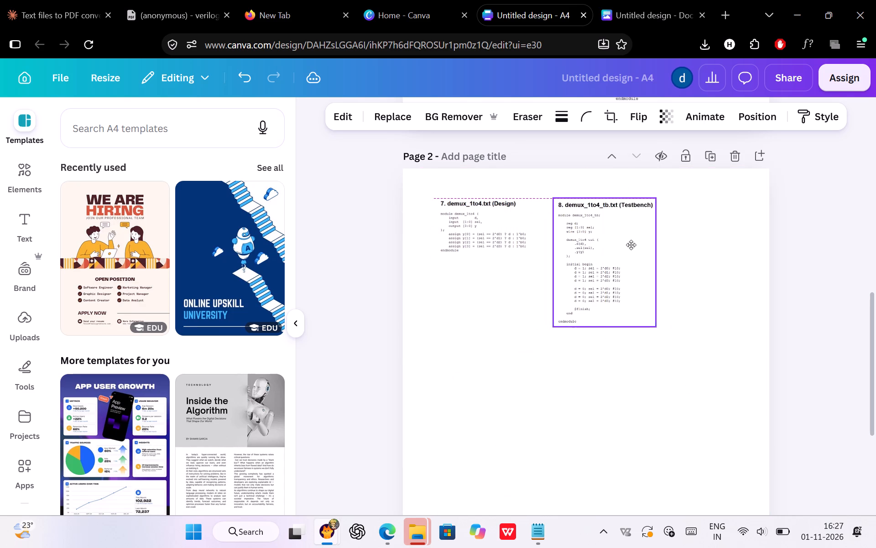
left_click_drag(631, 245, 650, 245)
left_click(781, 274)
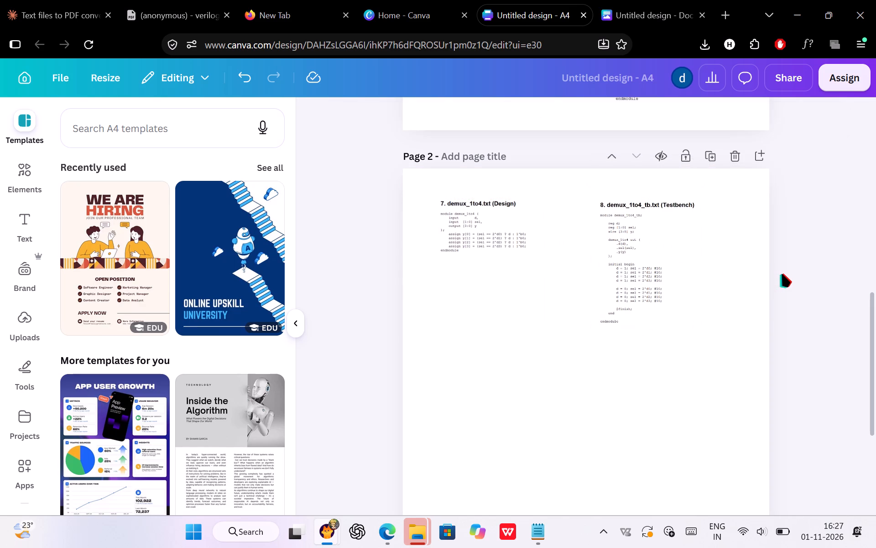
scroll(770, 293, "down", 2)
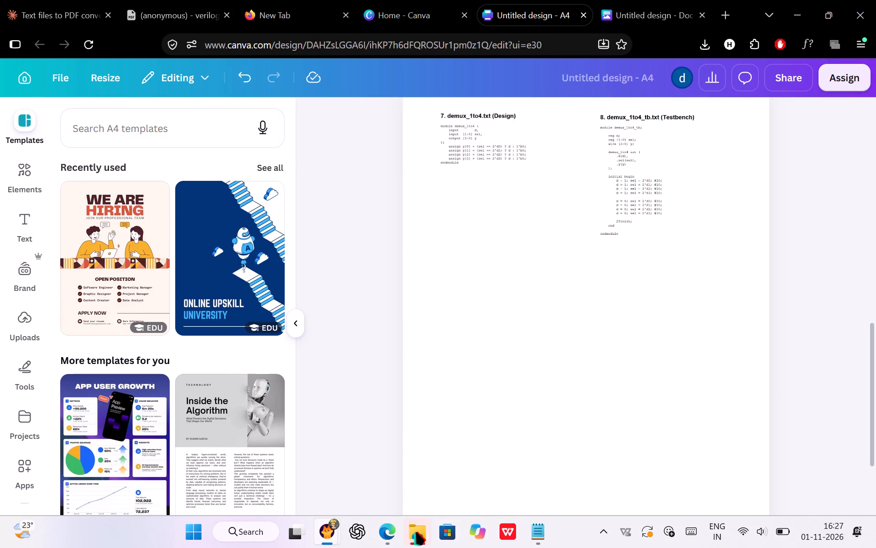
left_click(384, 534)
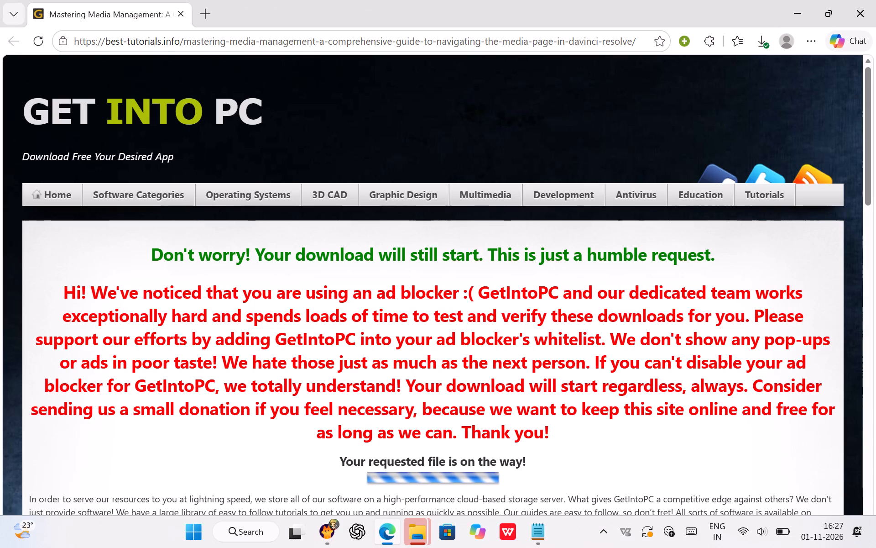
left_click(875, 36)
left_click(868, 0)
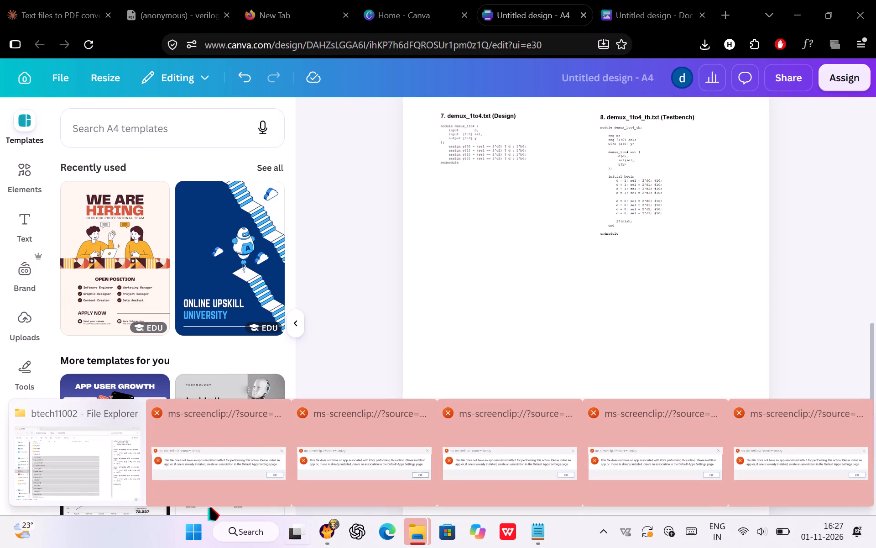
Look through the Downloads and Documents folders in File Explorer for the Verilog source material.
left_click(106, 489)
left_click(60, 231)
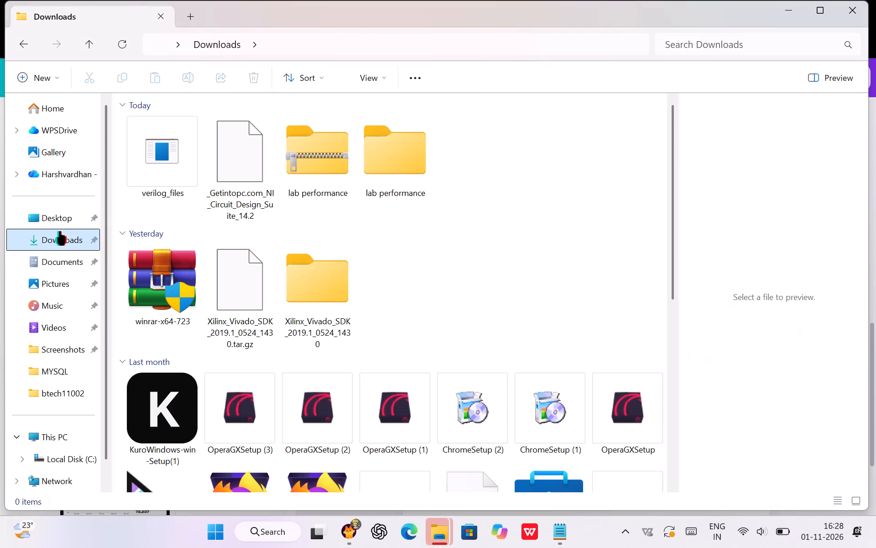
scroll(236, 194, "up", 3)
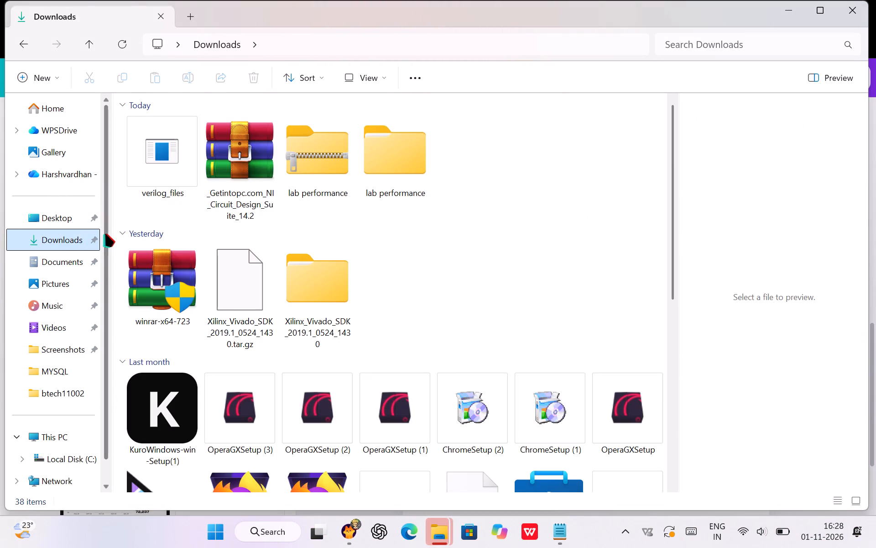
scroll(430, 296, "down", 5)
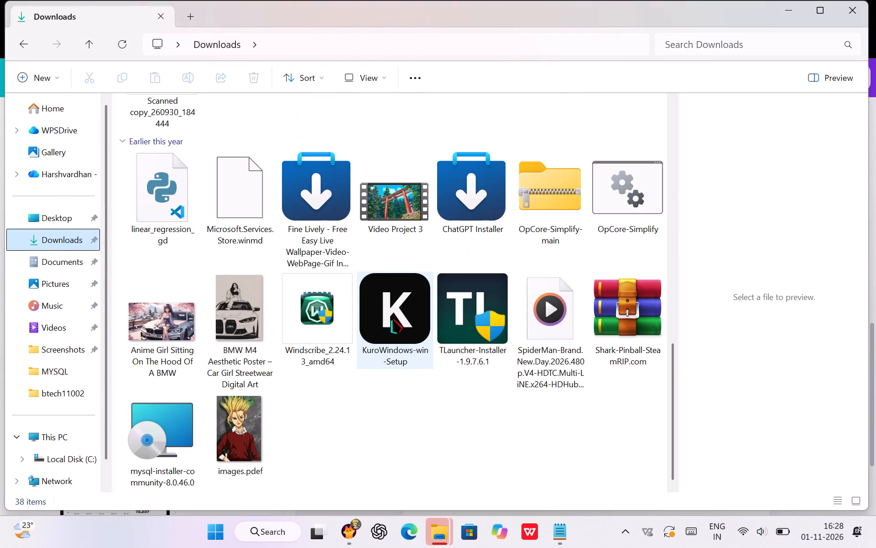
scroll(392, 320, "up", 4)
left_click(60, 268)
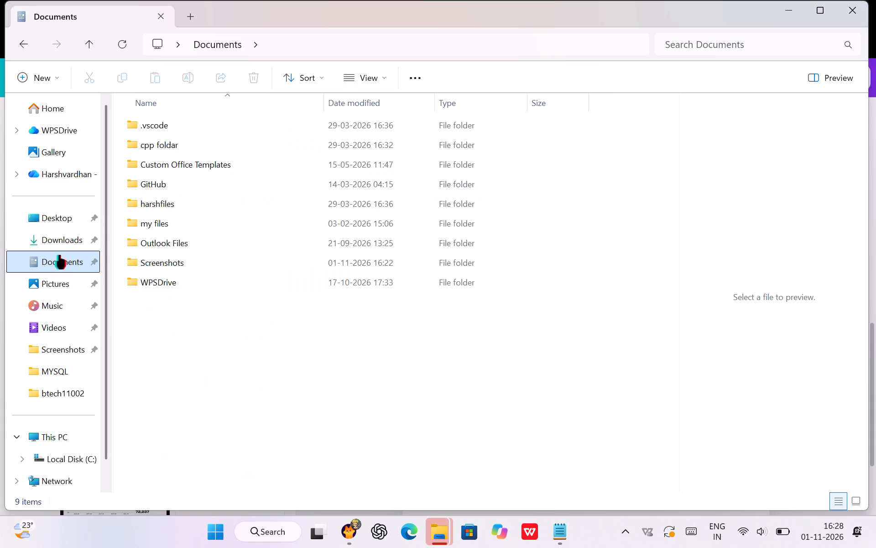
left_click(63, 245)
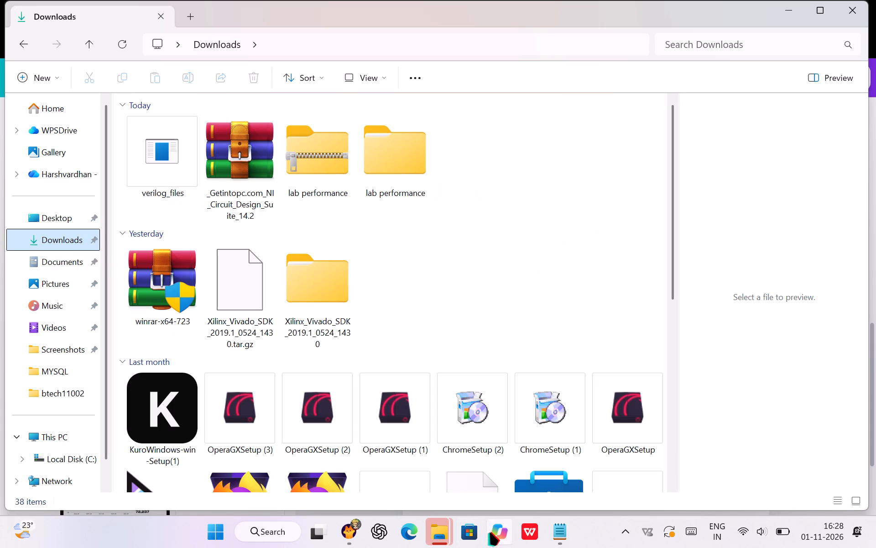
Switch back to verilog_files.pdf in Firefox and snip the 9. mux_8to1.txt (Design) section on page 10.
left_click(361, 530)
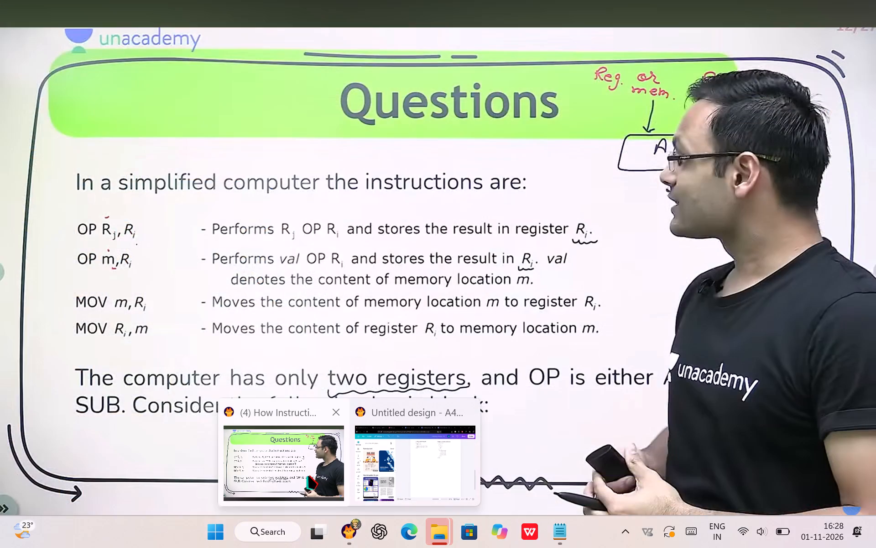
left_click(403, 471)
left_click(291, 0)
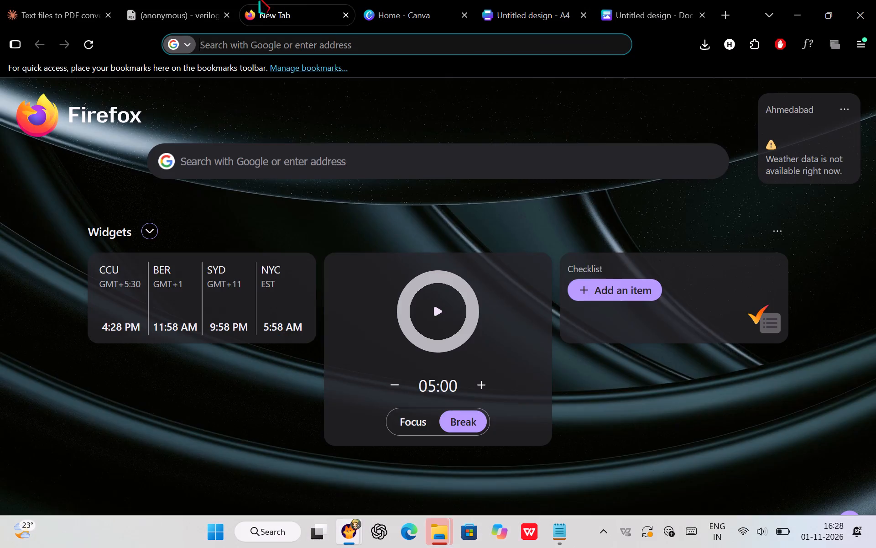
left_click(208, 0)
scroll(419, 196, "down", 3)
scroll(419, 196, "up", 2)
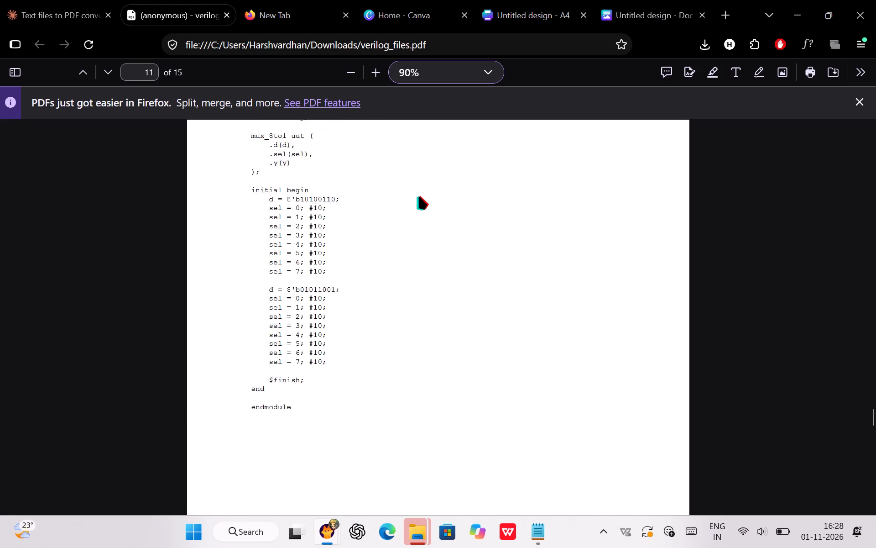
scroll(419, 196, "up", 1)
left_click(543, 21)
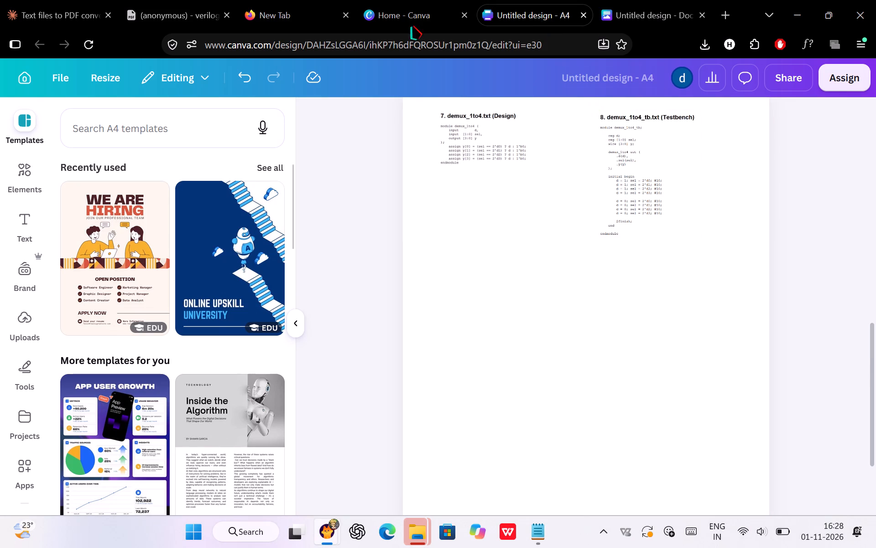
left_click(297, 1)
left_click(217, 0)
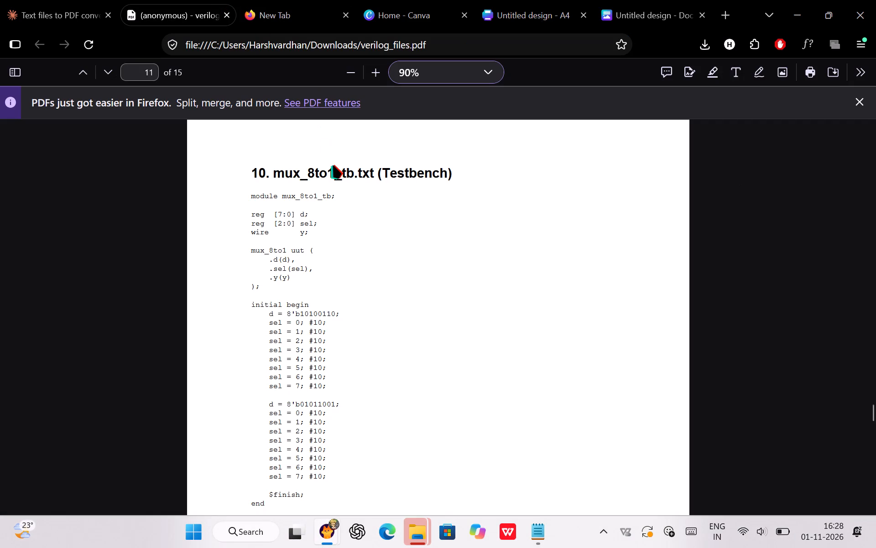
scroll(334, 168, "down", 8)
scroll(335, 170, "up", 13)
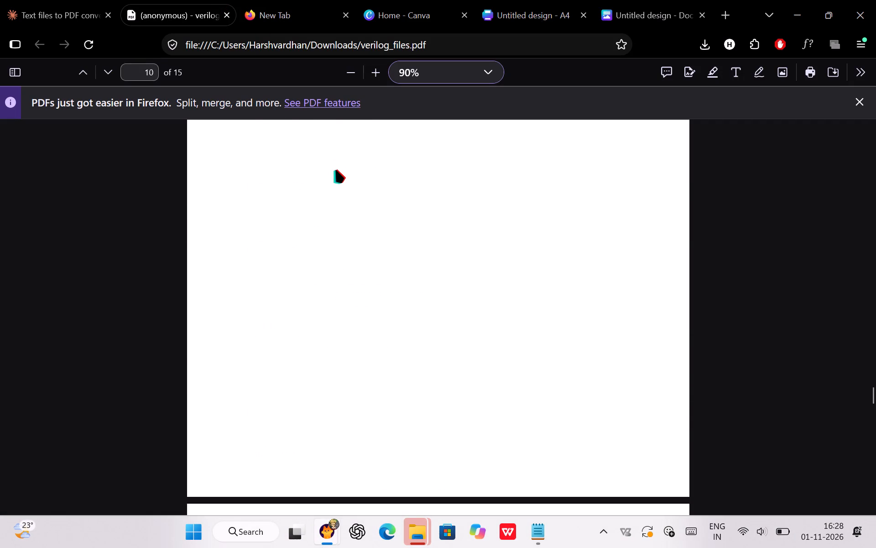
scroll(336, 170, "up", 6)
scroll(336, 170, "down", 1)
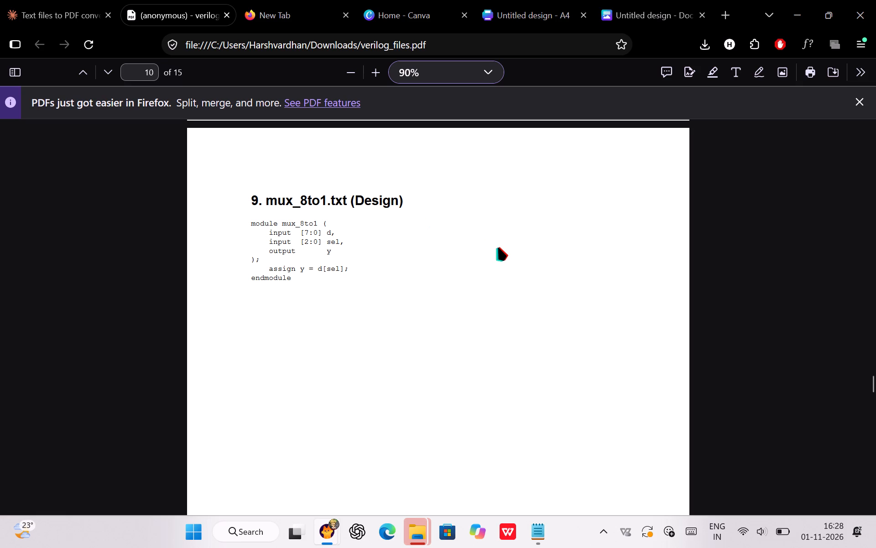
key("shift+super+s")
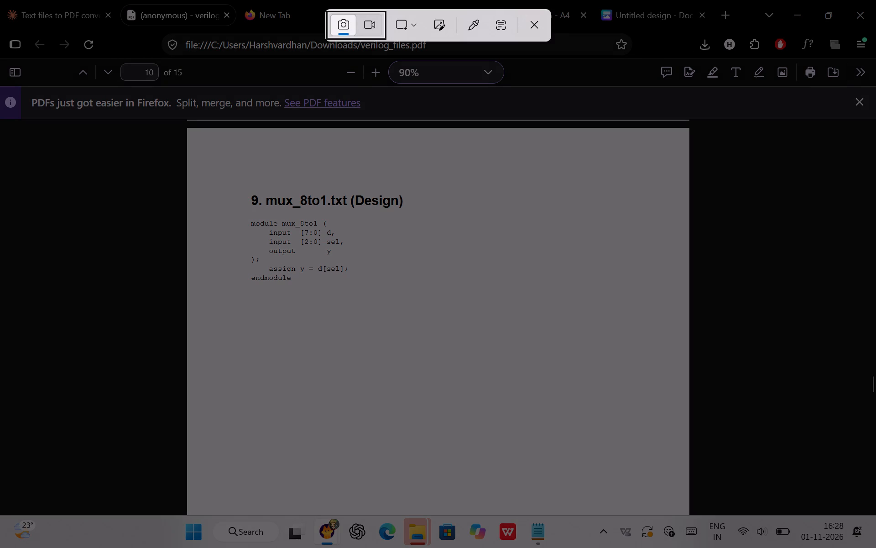
left_click_drag(235, 183, 419, 298)
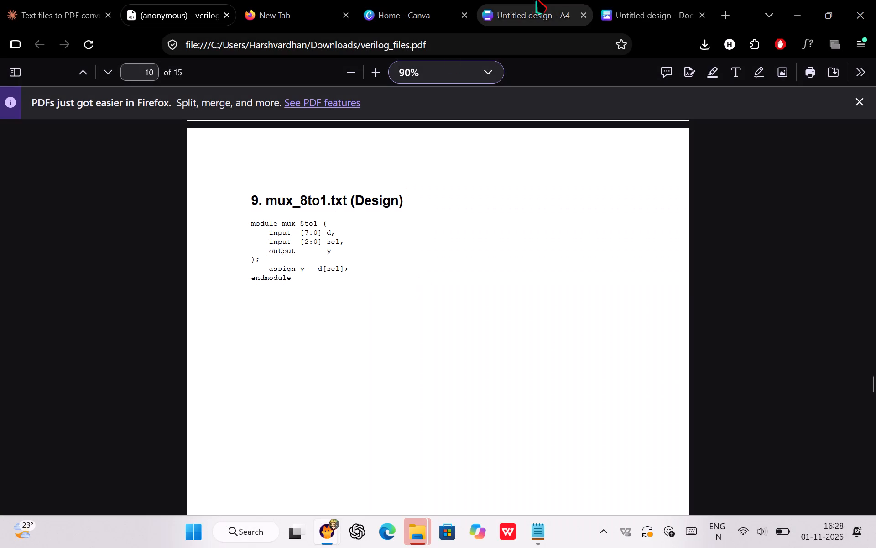
Paste the 9. mux_8to1.txt (Design) snip onto page 2 of the A4 Canva design.
left_click(630, 0)
left_click(568, 0)
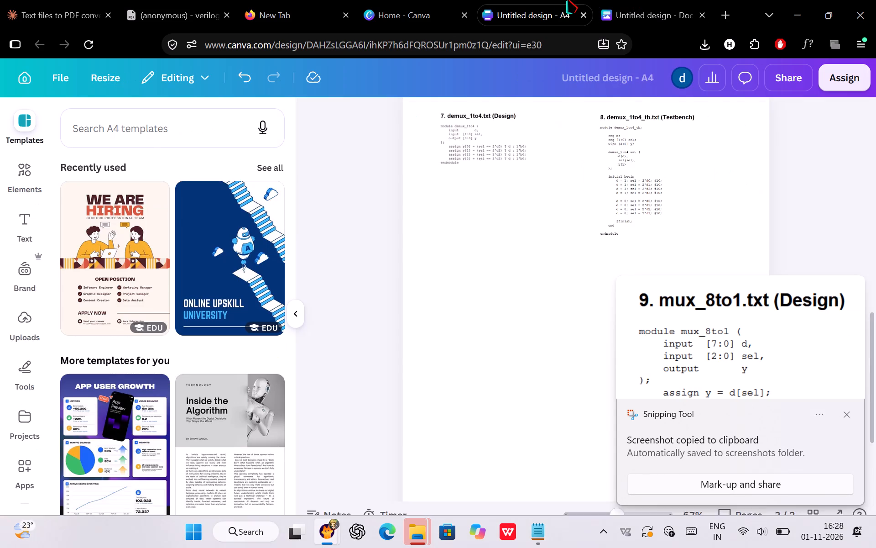
key("ctrl+v")
left_click(499, 256, "ctrl")
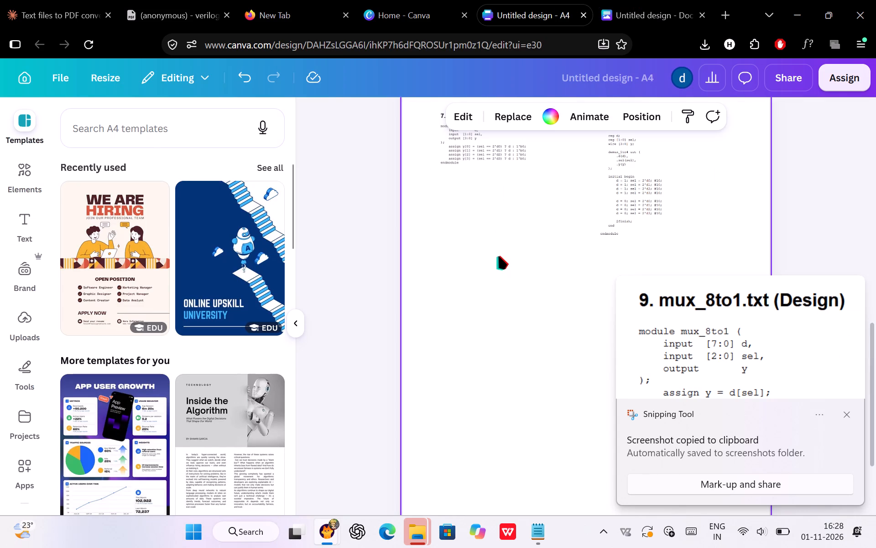
Move the mux_8to1 design snip below the demux_1to4 design snip and crop its blank right, left and bottom margins.
left_click_drag(553, 335, 483, 280)
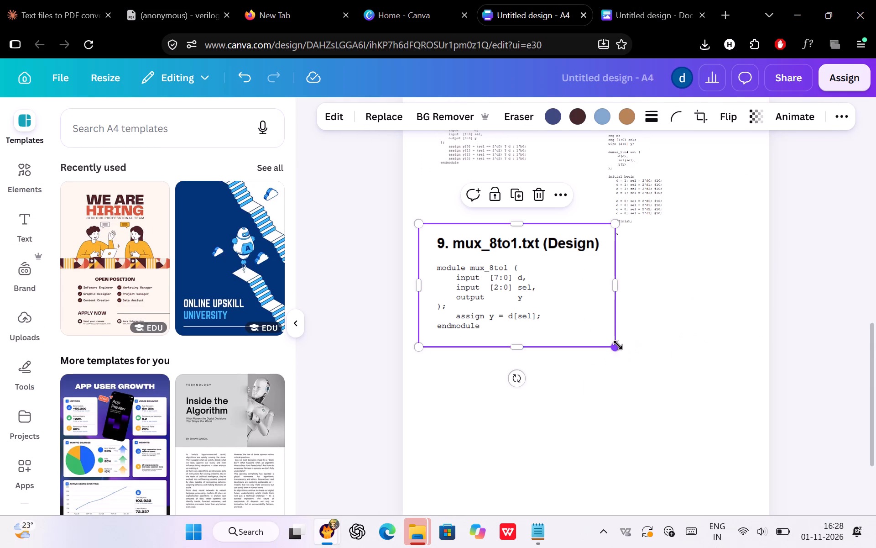
left_click_drag(614, 283, 603, 286)
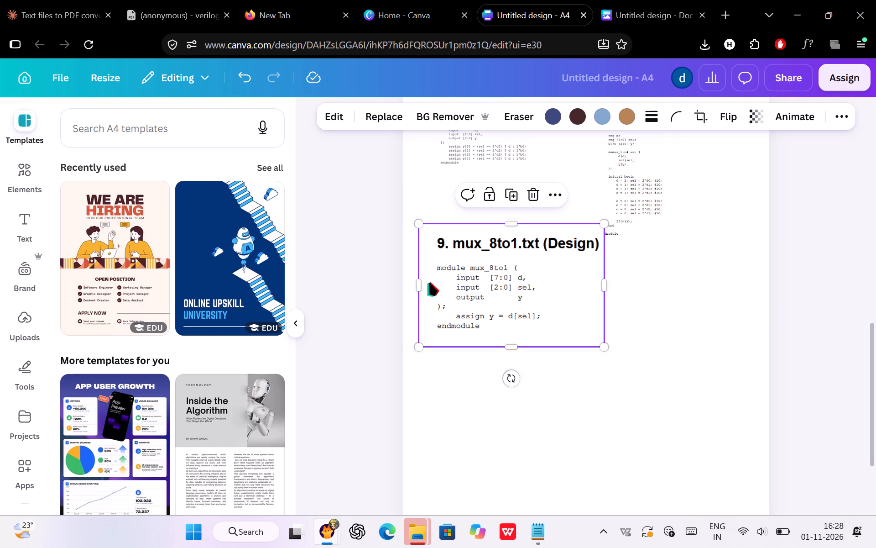
left_click_drag(423, 285, 429, 285)
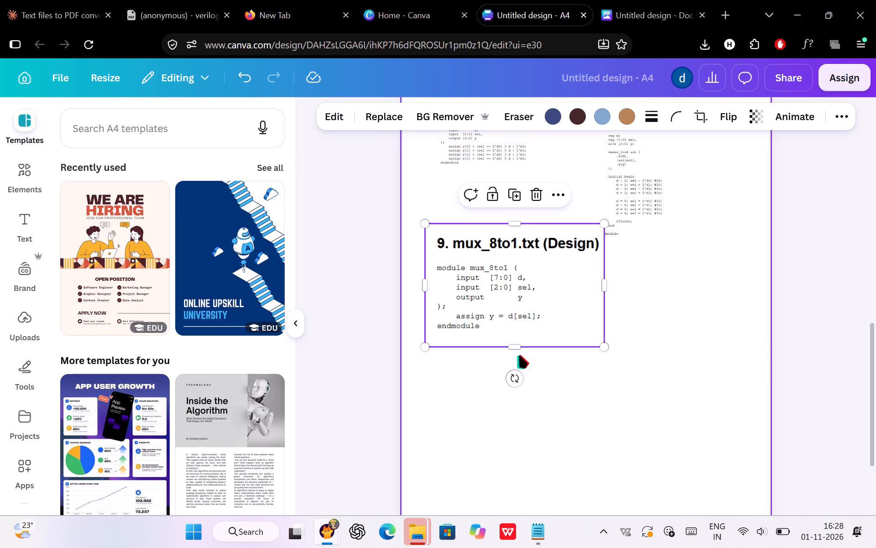
left_click_drag(518, 350, 516, 341)
left_click(625, 379)
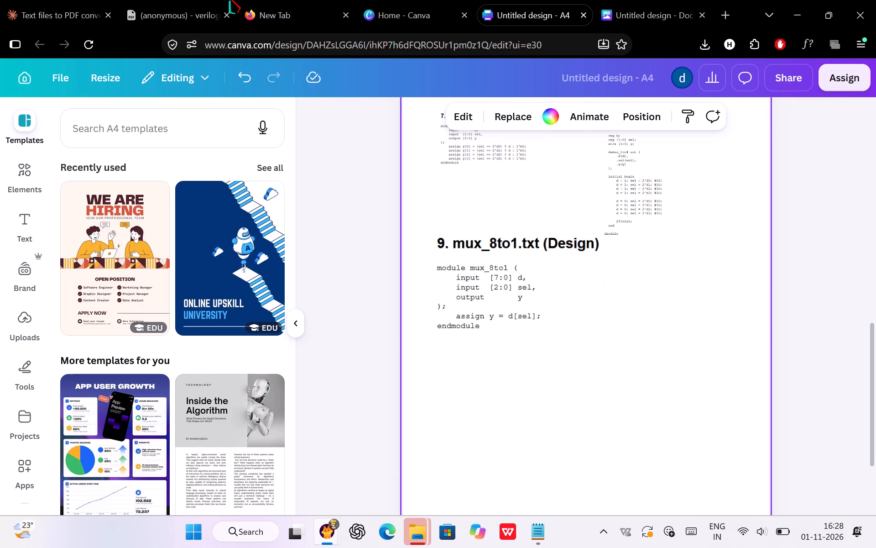
Snip the complete 10. mux_8to1_tb.txt (Testbench) section from page 11 of verilog_files.pdf, with the PDF zoomed to 80%.
left_click(303, 0)
left_click_drag(198, 0, 259, 0)
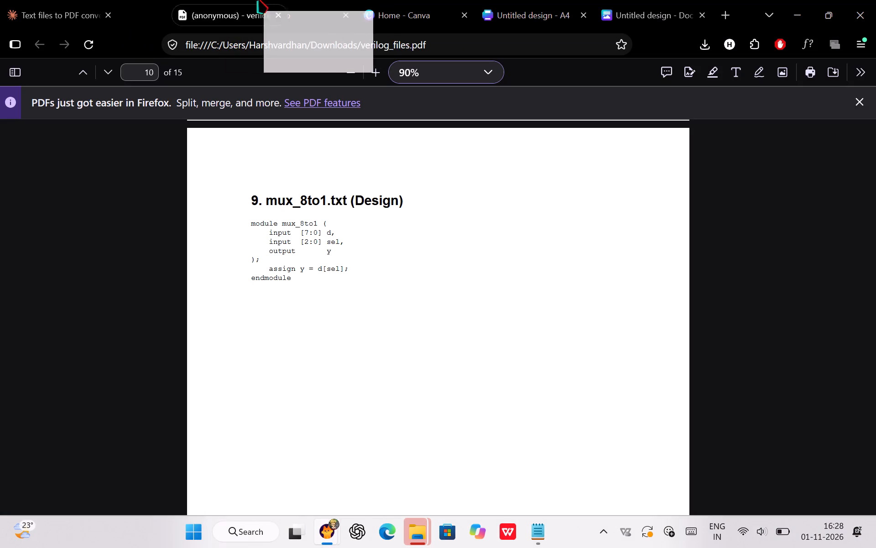
left_click_drag(259, 0, 274, 0)
scroll(381, 321, "down", 11)
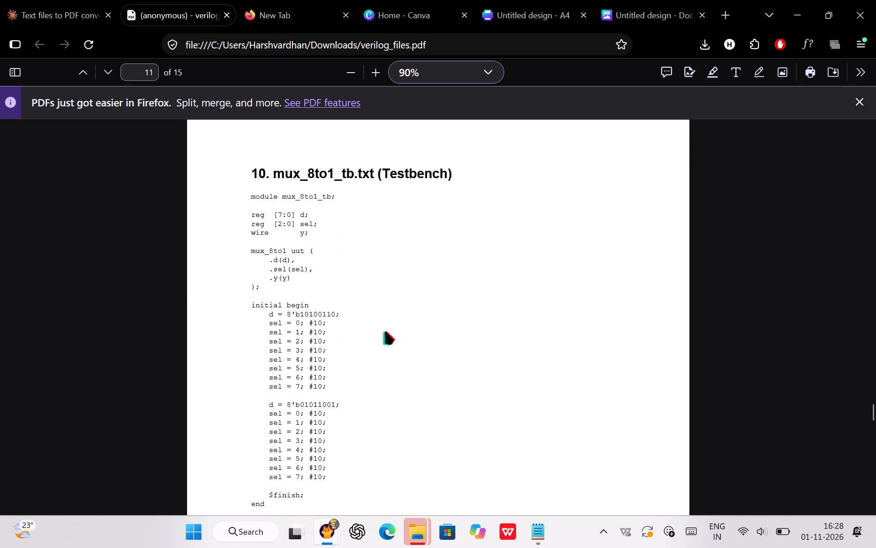
scroll(385, 332, "up", 1)
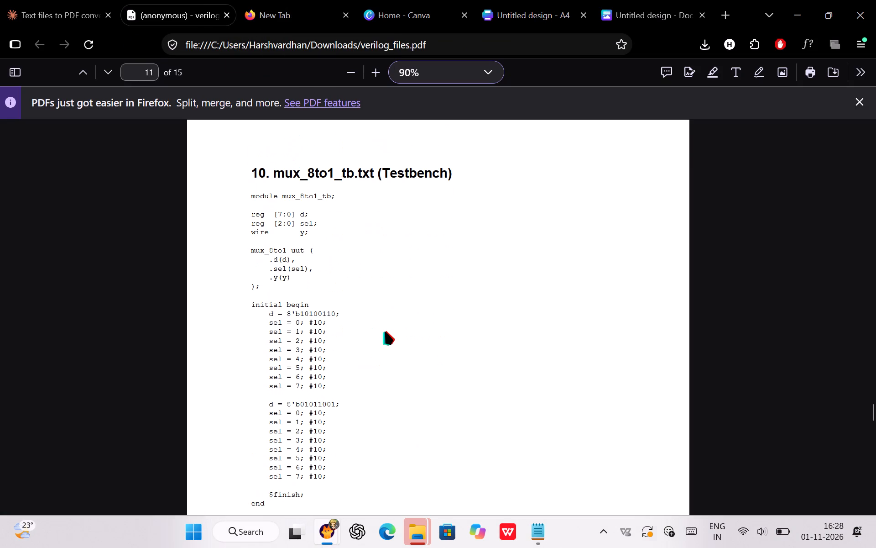
scroll(385, 332, "down", 1, "ctrl")
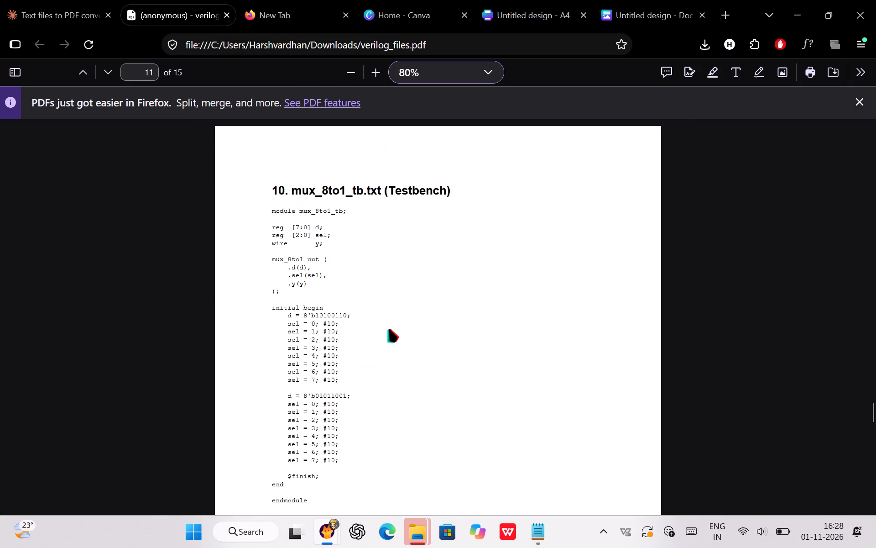
key("shift+super+s")
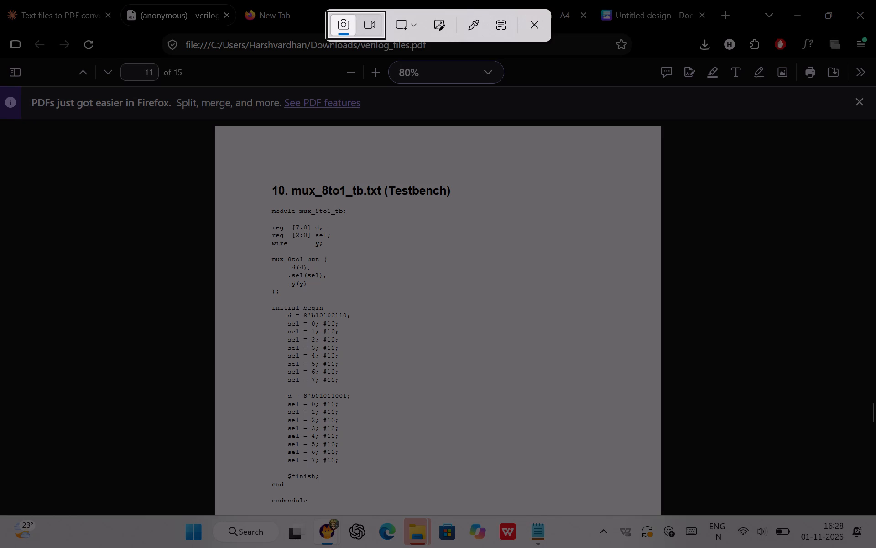
left_click_drag(260, 172, 480, 510)
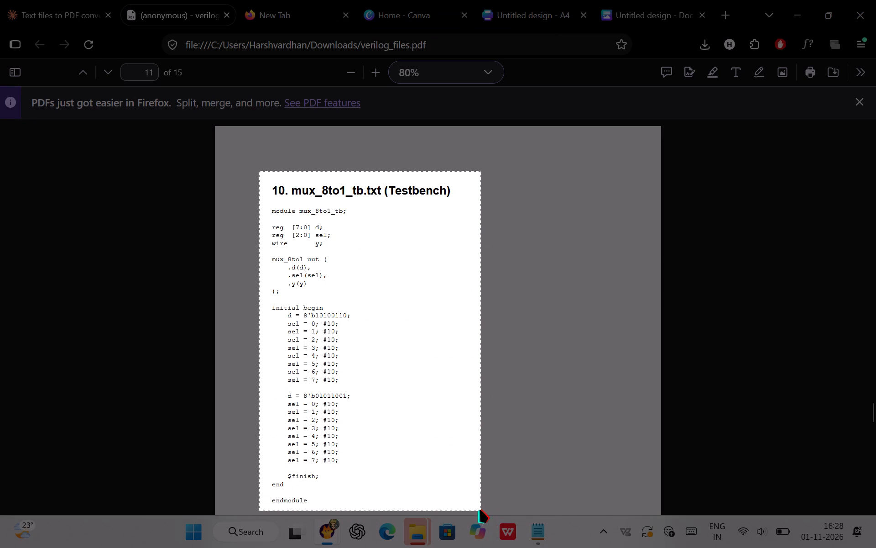
left_click_drag(480, 510, 452, 508)
Paste the 10. mux_8to1_tb.txt (Testbench) snip onto page 2 of the A4 Canva design.
left_click(531, 0)
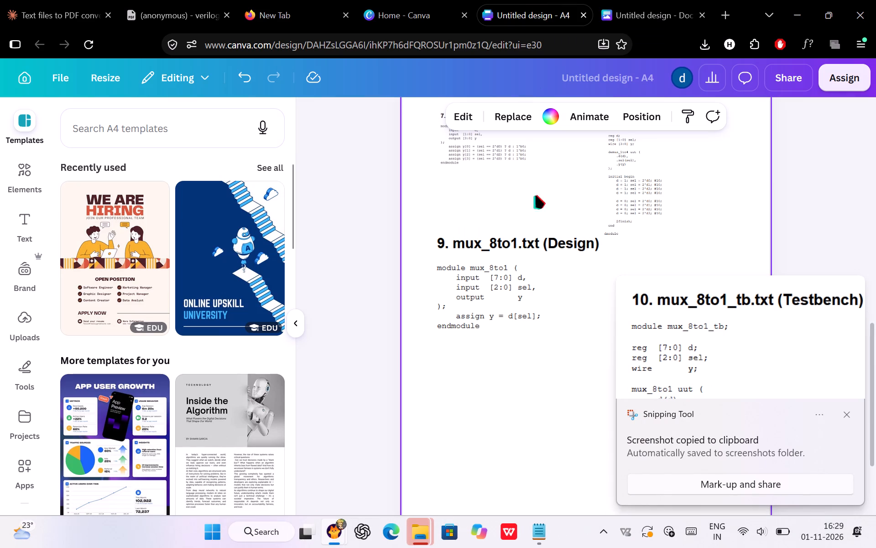
key("ctrl+v")
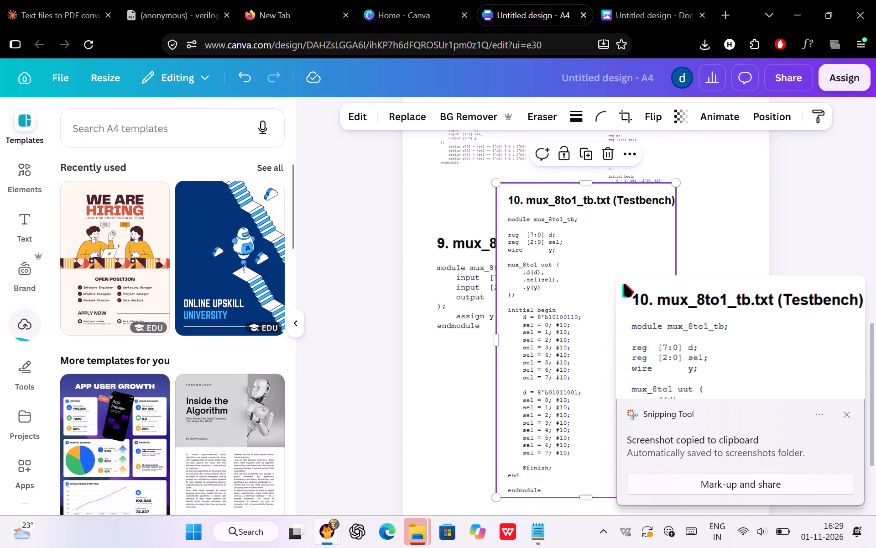
Crop the top margin of the mux_8to1_tb testbench snip, scale it down, and place it beside the mux_8to1 design snip.
left_click_drag(564, 302, 516, 289)
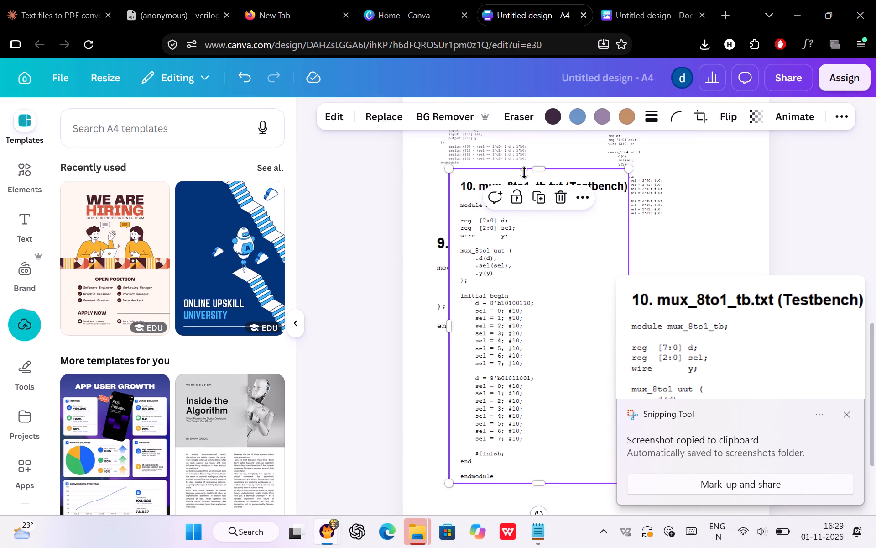
left_click_drag(537, 170, 538, 175)
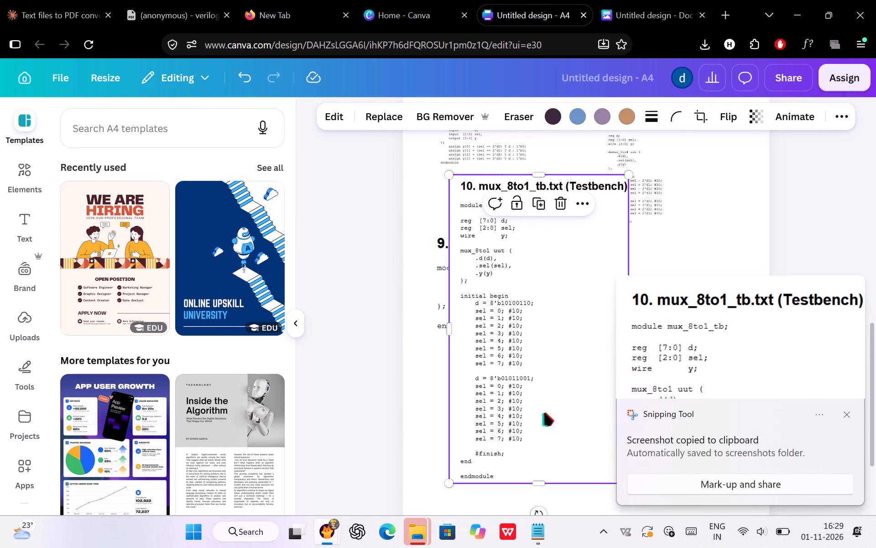
left_click(850, 416)
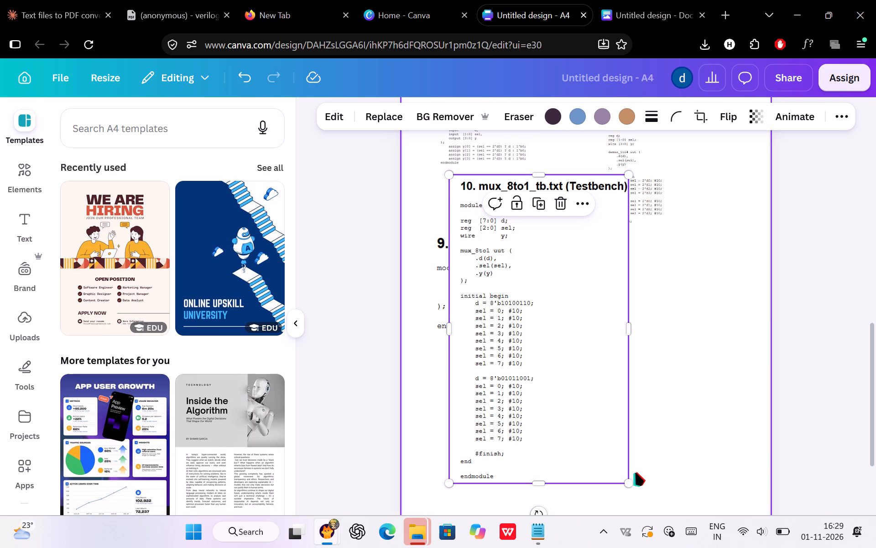
left_click_drag(629, 482, 544, 387)
left_click_drag(502, 290, 552, 330)
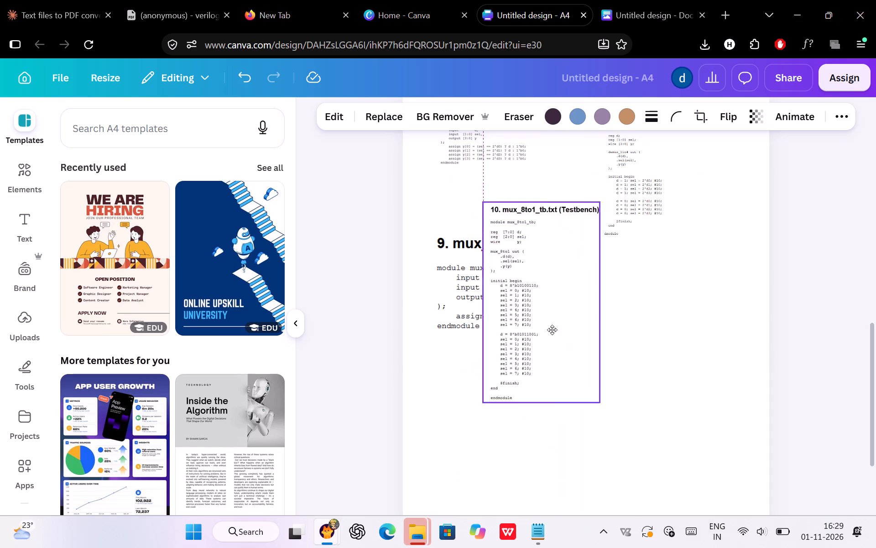
left_click_drag(552, 330, 654, 362)
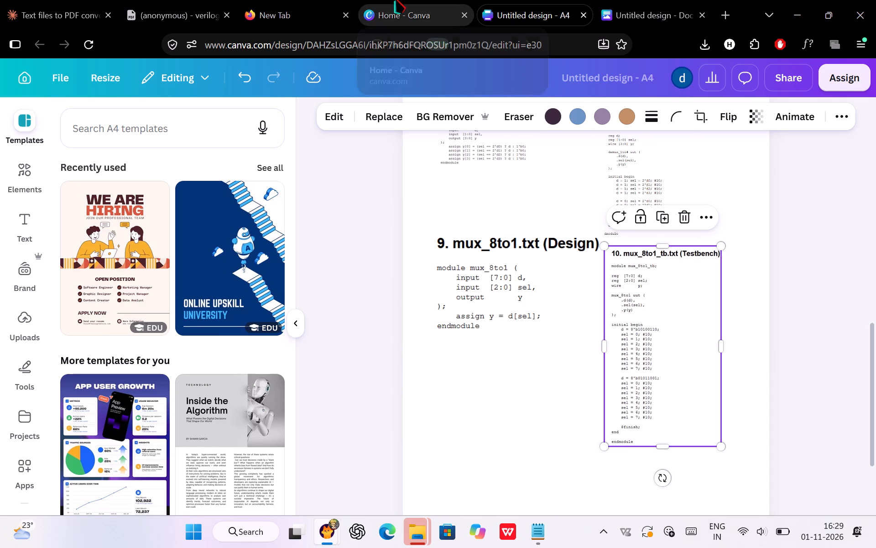
Snip the complete 11. counter_4bit.txt (Design) section from page 12 of verilog_files.pdf.
left_click(399, 0)
left_click(297, 0)
left_click(193, 0)
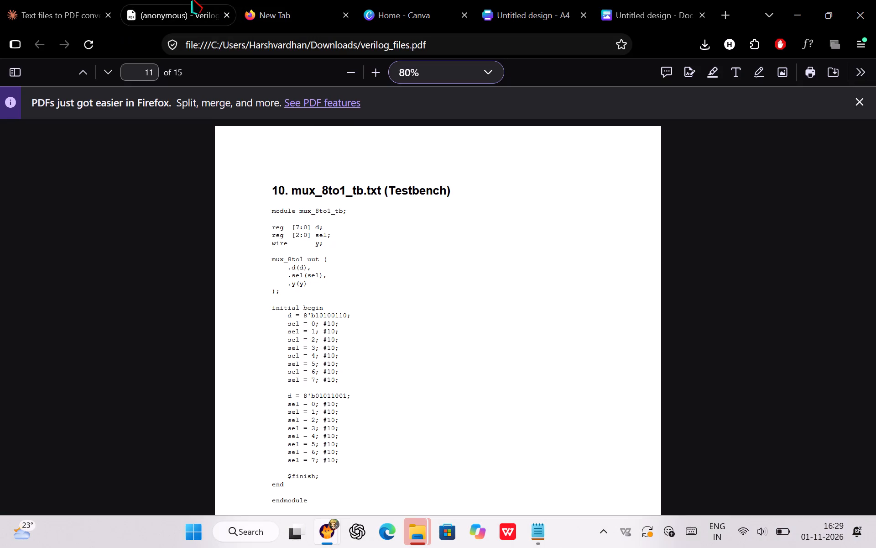
scroll(401, 253, "down", 8)
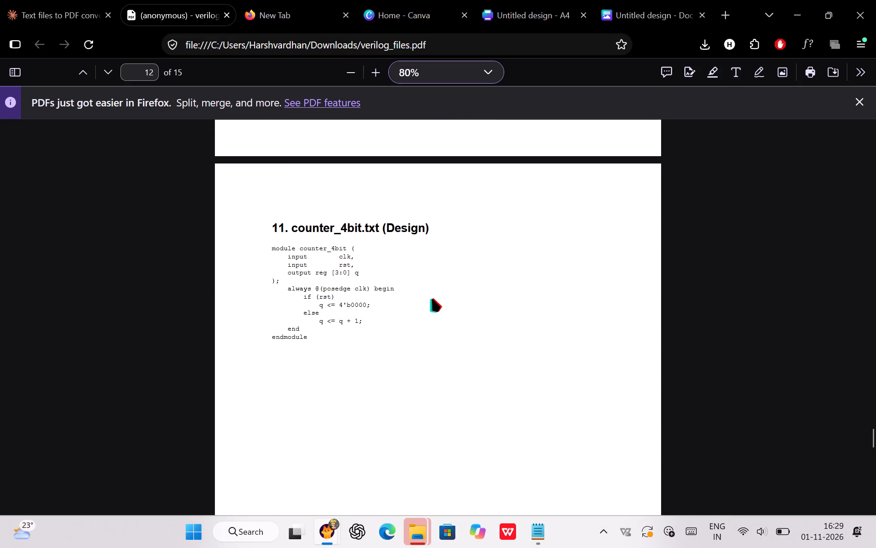
key("shift+super+s")
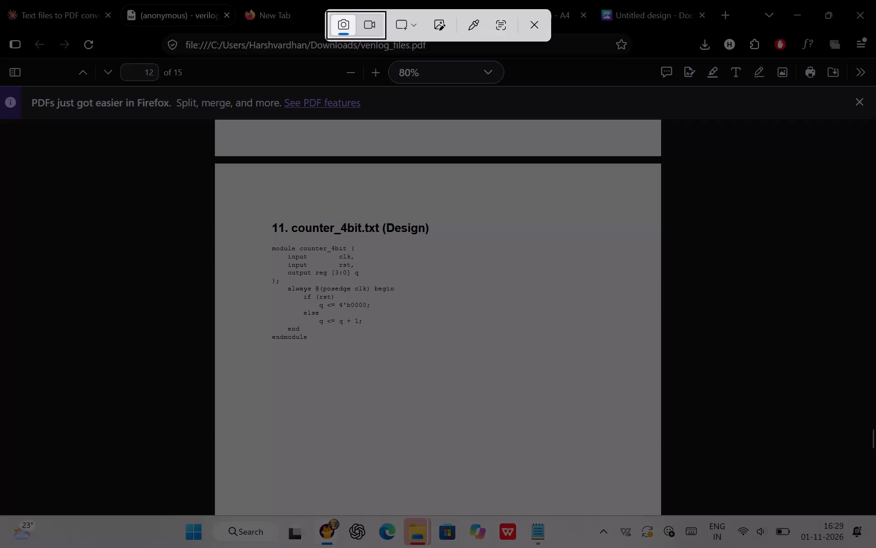
left_click_drag(255, 211, 445, 348)
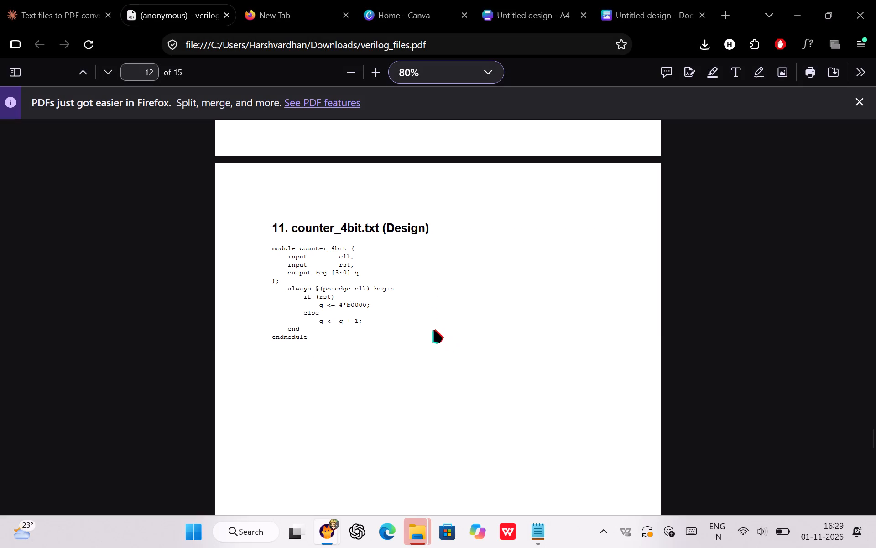
Paste the 11. counter_4bit.txt (Design) snip onto page 2 of the A4 Canva design.
left_click(410, 0)
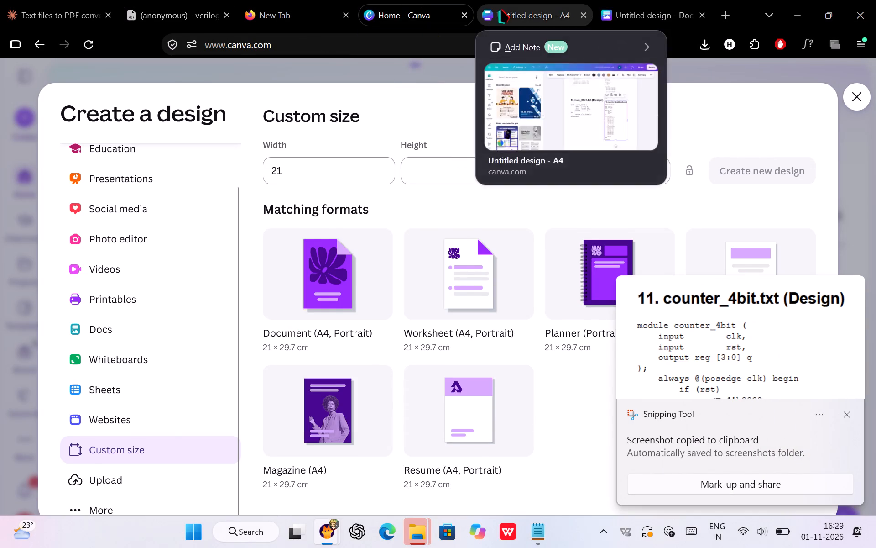
left_click(503, 7)
key("ctrl+v")
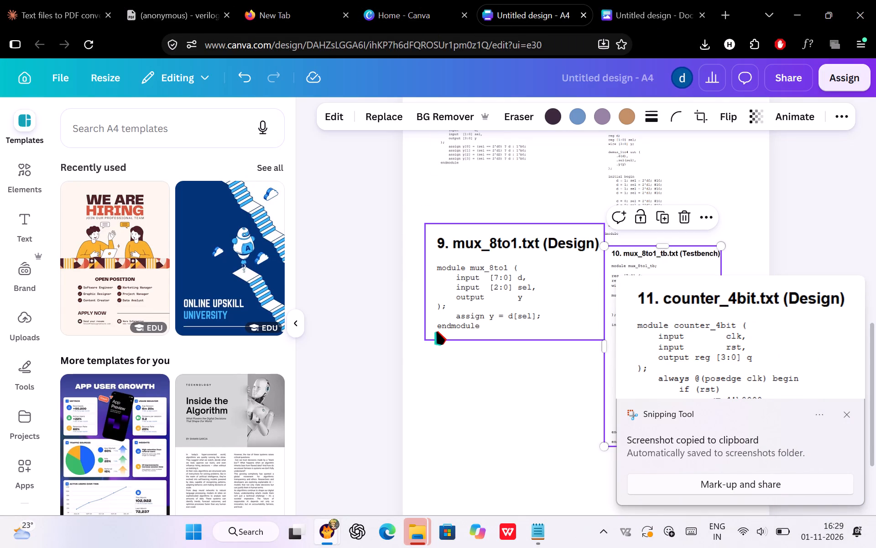
Snip the complete 12. counter_4bit_tb.txt (Testbench) section from page 13 of verilog_files.pdf.
left_click(226, 0)
scroll(352, 311, "down", 17)
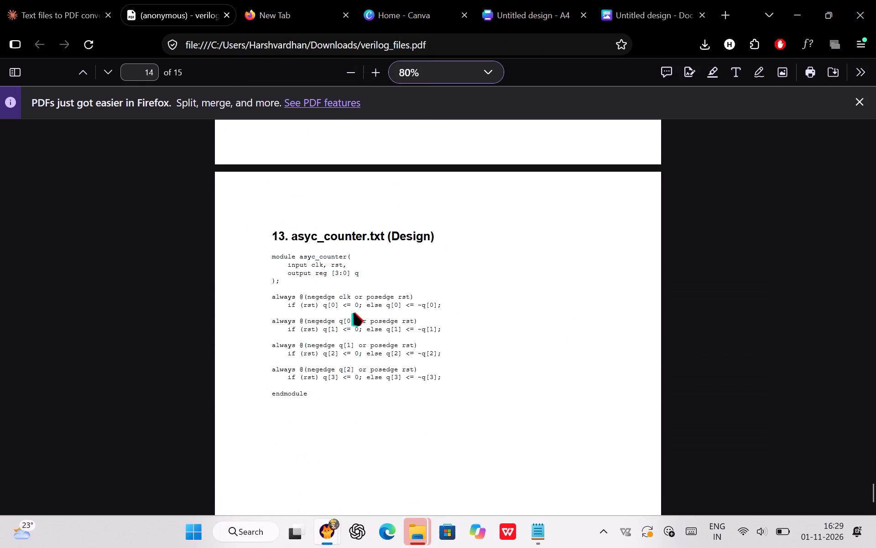
scroll(354, 313, "down", 4)
scroll(353, 312, "up", 13)
scroll(354, 311, "down", 1)
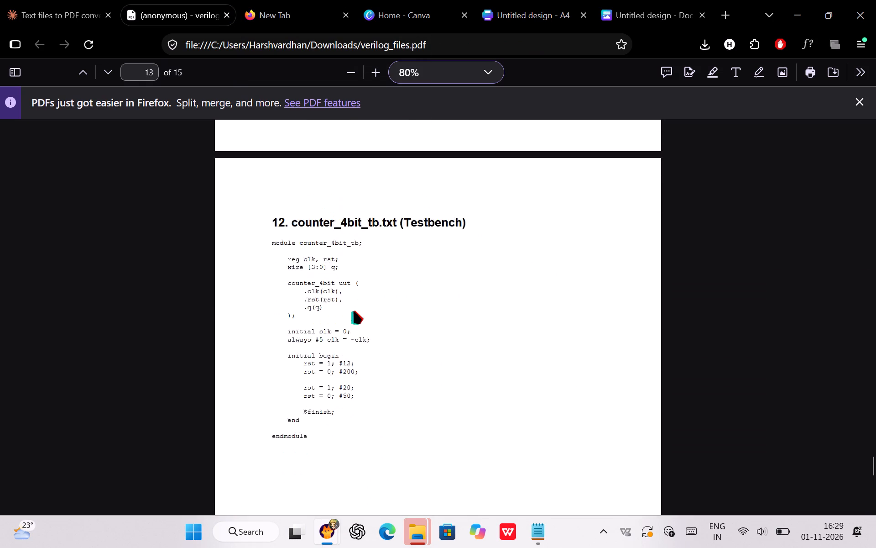
key("shift+super+s")
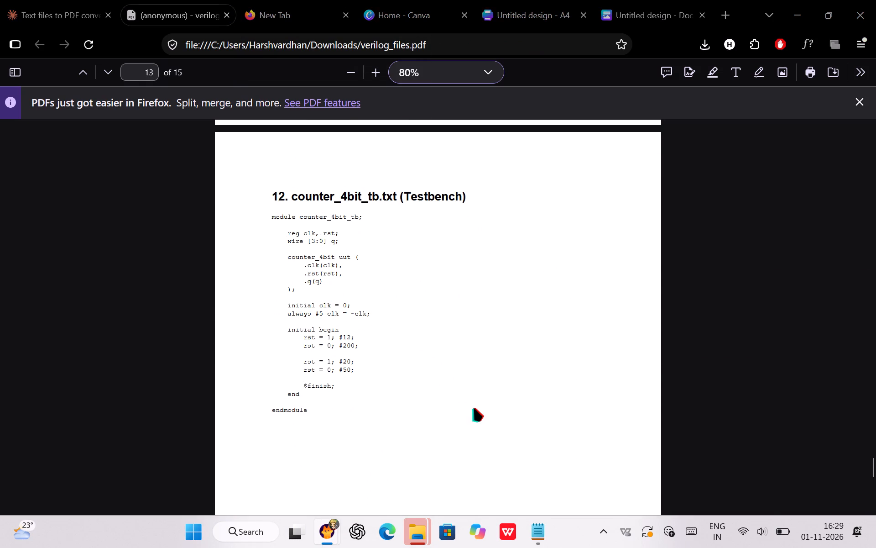
left_click_drag(250, 181, 509, 441)
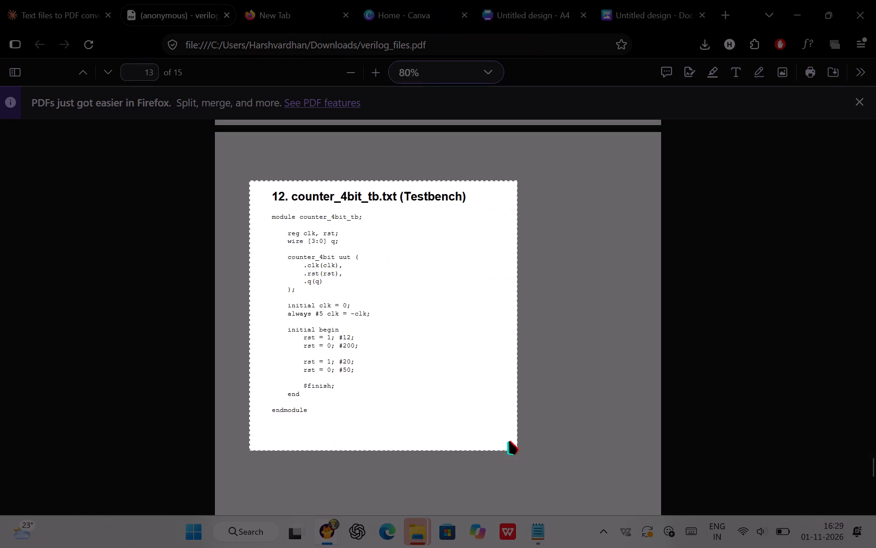
left_click_drag(509, 441, 471, 417)
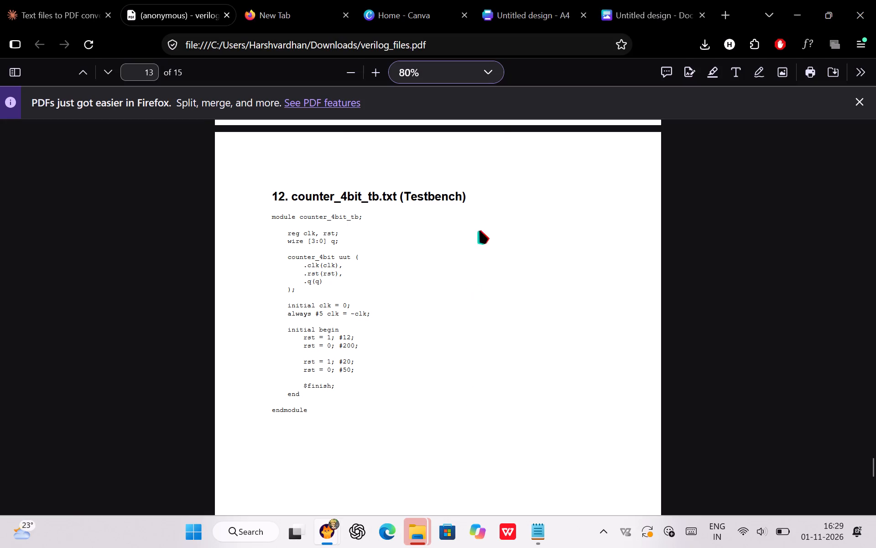
Paste the 12. counter_4bit_tb.txt (Testbench) snip onto page 2 of the A4 Canva design.
left_click(521, 0)
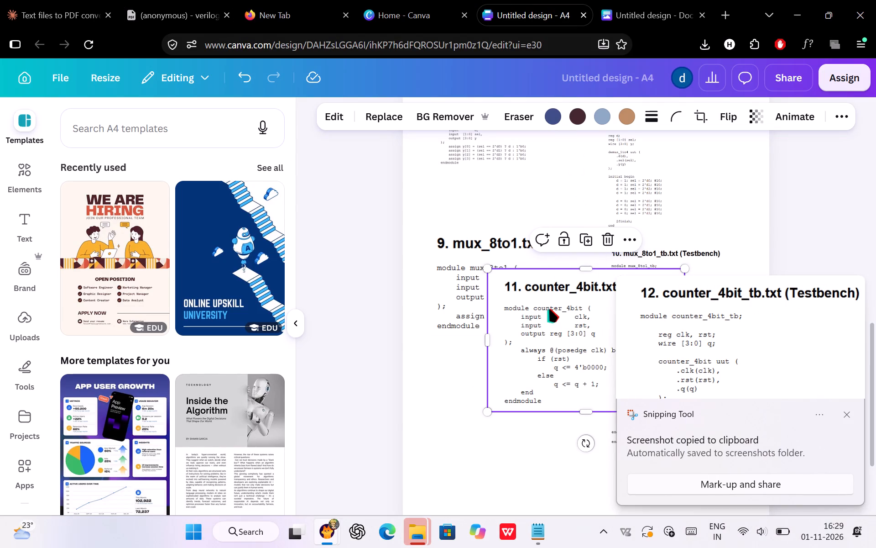
key("ctrl+v")
Crop the left and right margins of the counter_4bit_tb snip and move it into the testbench column under the mux_8to1_tb heading.
scroll(729, 226, "down", 2)
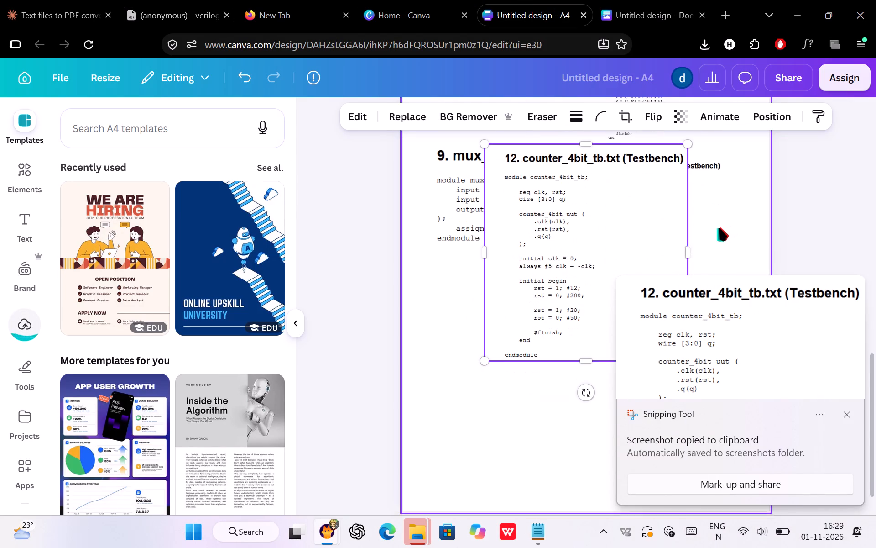
left_click_drag(565, 250, 493, 279)
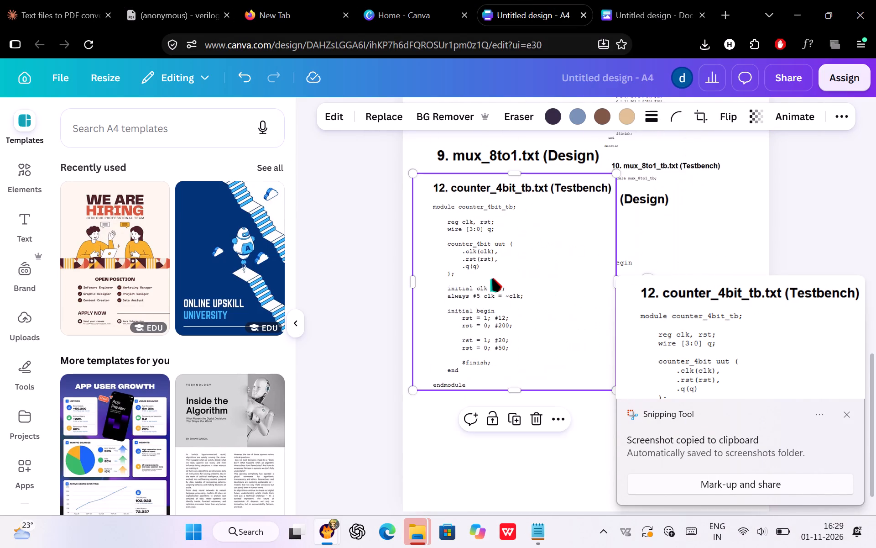
left_click_drag(414, 282, 428, 282)
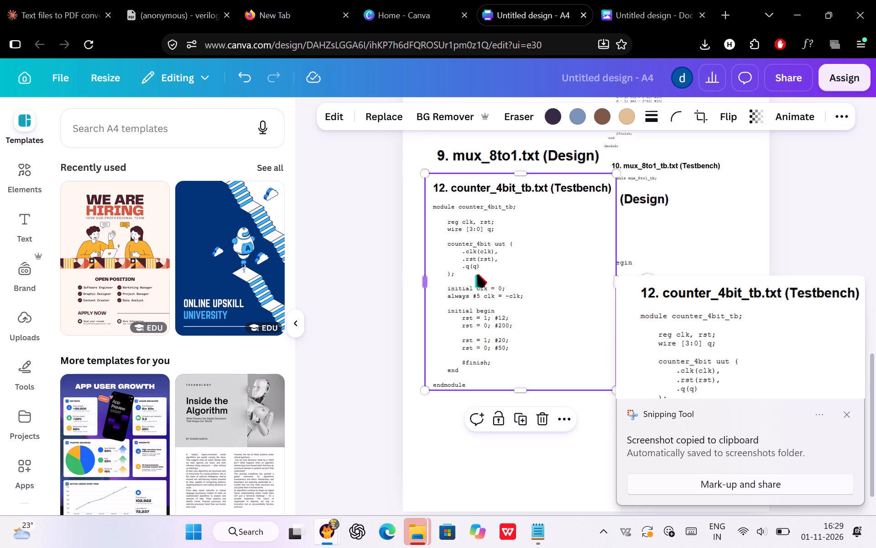
left_click(850, 414)
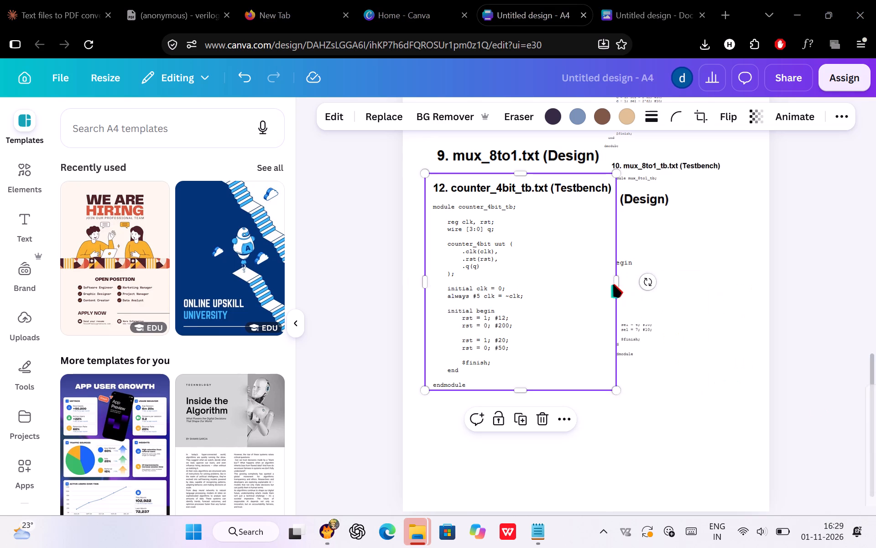
left_click_drag(614, 283, 610, 282)
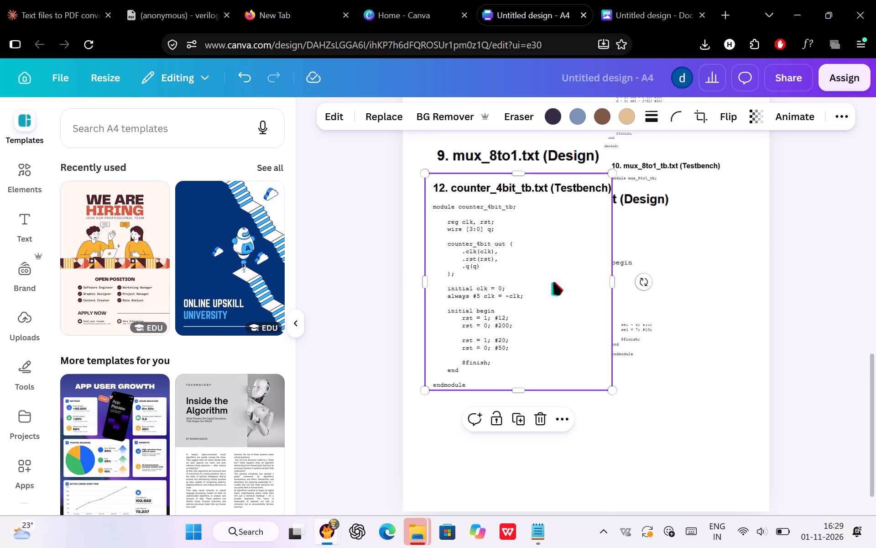
left_click_drag(553, 282, 730, 362)
Crop the side margins of the counter_4bit design snip, scale it down, and place it below the mux_8to1 design snip.
left_click_drag(553, 273, 537, 314)
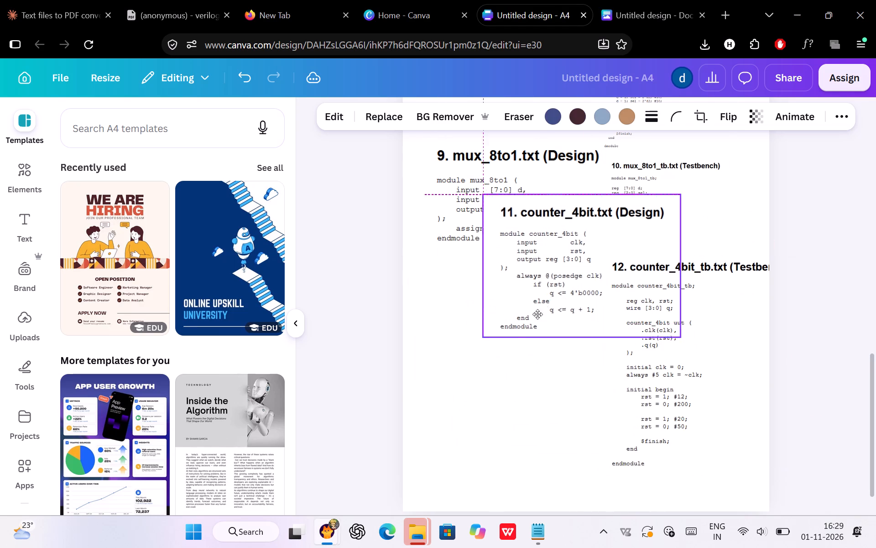
left_click_drag(537, 314, 505, 349)
left_click_drag(637, 340, 606, 337)
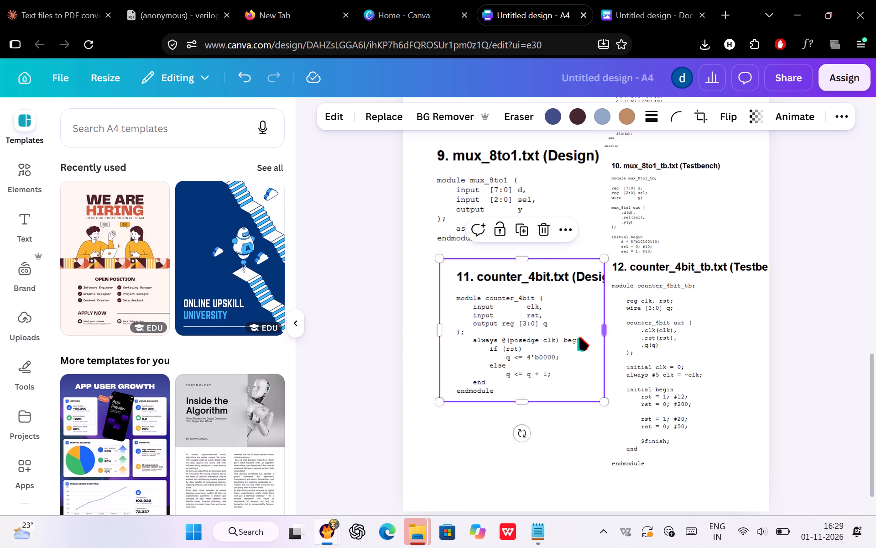
left_click_drag(567, 337, 519, 316)
left_click_drag(558, 309, 589, 309)
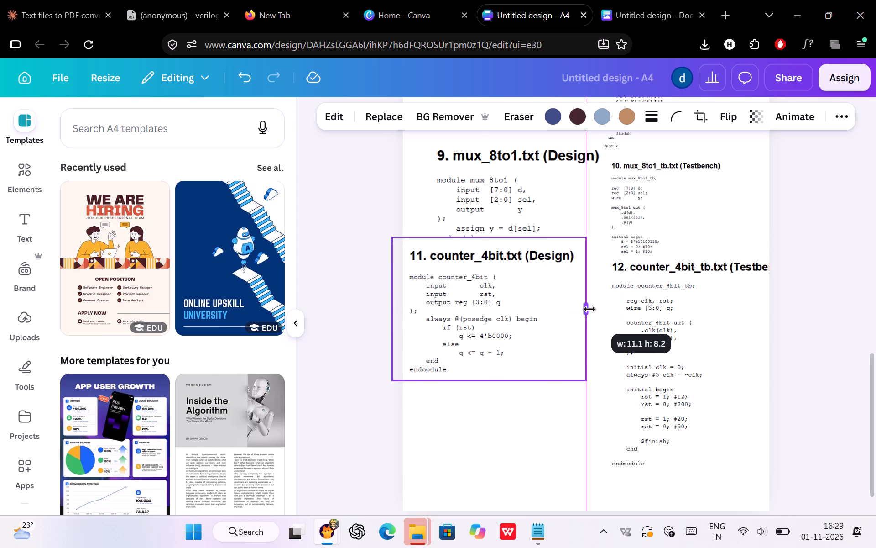
left_click_drag(589, 309, 579, 309)
left_click_drag(394, 309, 394, 309)
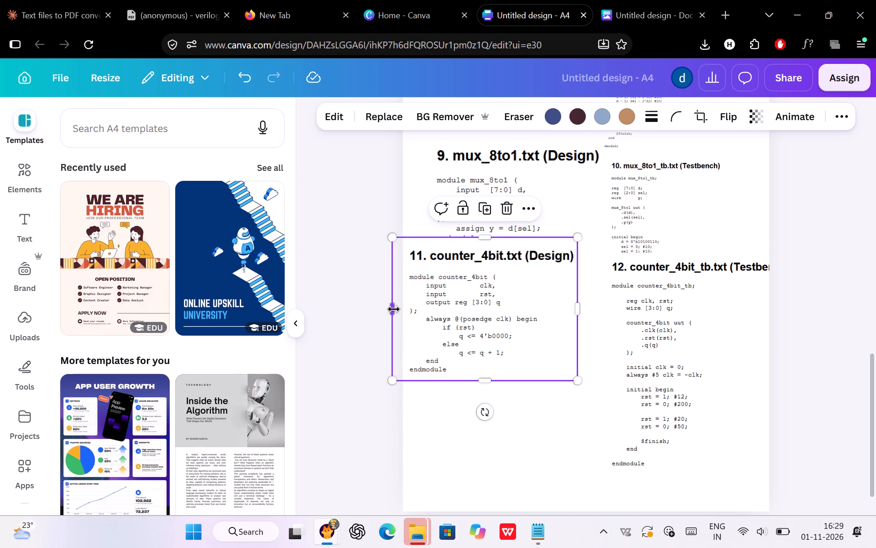
left_click_drag(394, 309, 402, 310)
left_click_drag(447, 309, 468, 311)
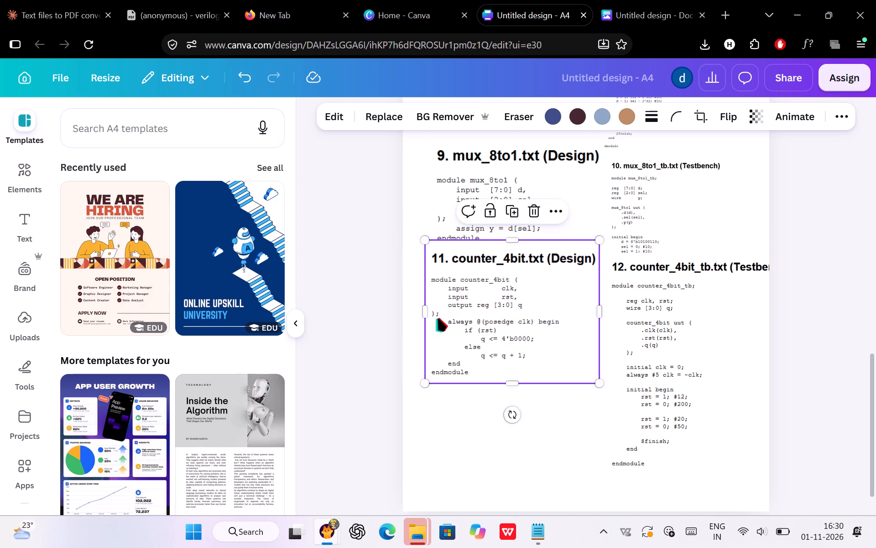
left_click(425, 316)
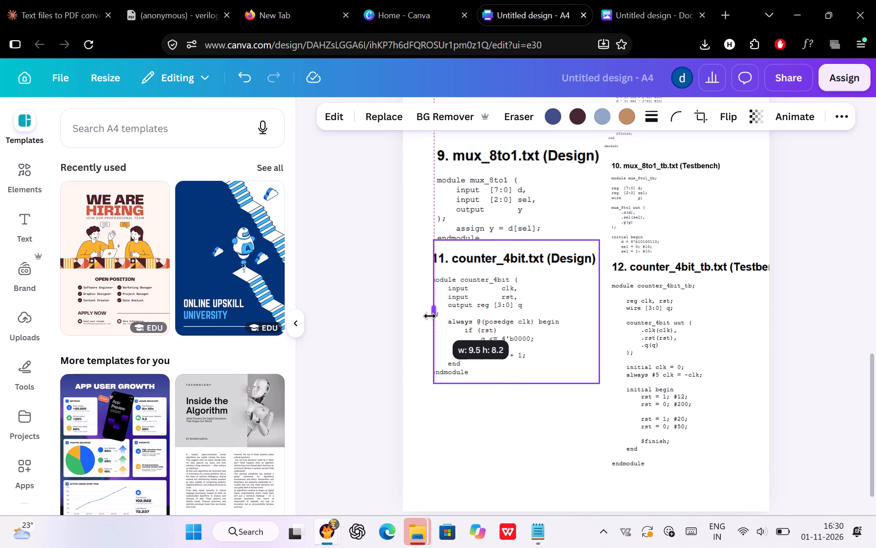
left_click_drag(500, 312, 507, 333)
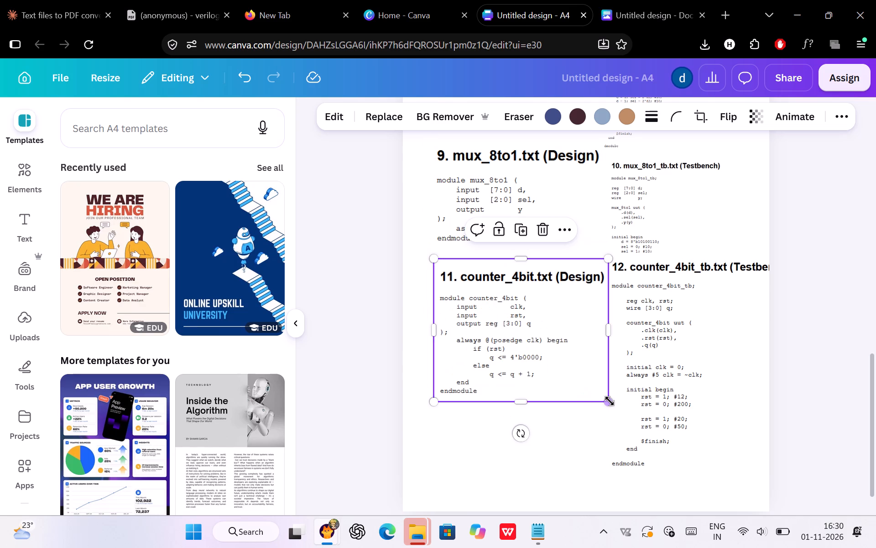
left_click_drag(610, 401, 558, 357)
left_click_drag(495, 298, 501, 325)
Scale down the counter_4bit_tb testbench snip and place it beside the counter_4bit design snip.
left_click_drag(665, 356, 612, 366)
left_click_drag(737, 473, 686, 433)
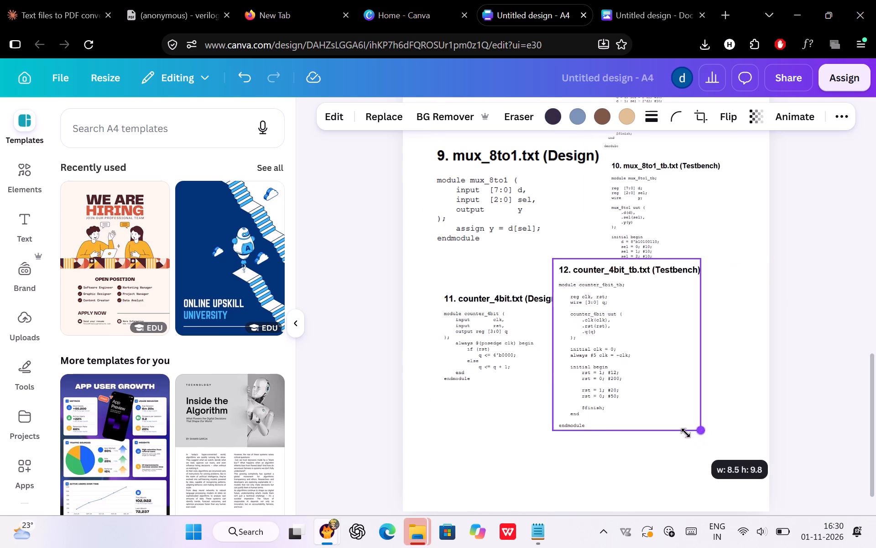
left_click_drag(686, 433, 685, 432)
left_click_drag(620, 317, 641, 364)
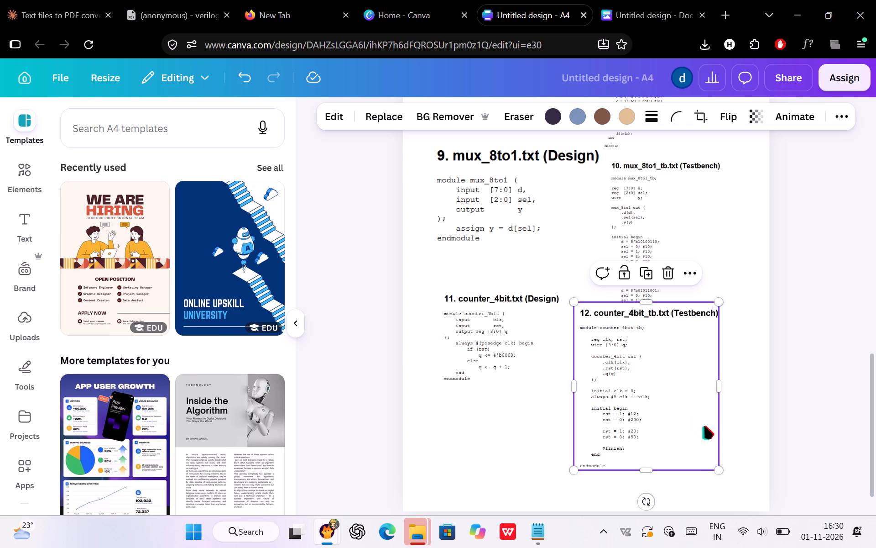
left_click_drag(719, 474, 693, 459)
left_click_drag(652, 391, 670, 405)
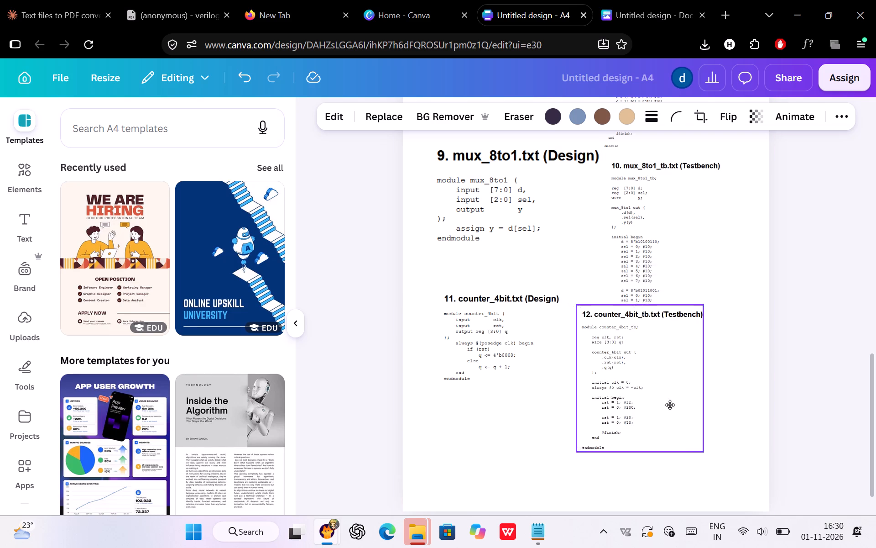
left_click_drag(670, 405, 675, 407)
Move the counter_4bit design and testbench snips side by side near the bottom of page 2, shifting the mux_8to1_tb snip up to make room.
left_click_drag(468, 329, 475, 390)
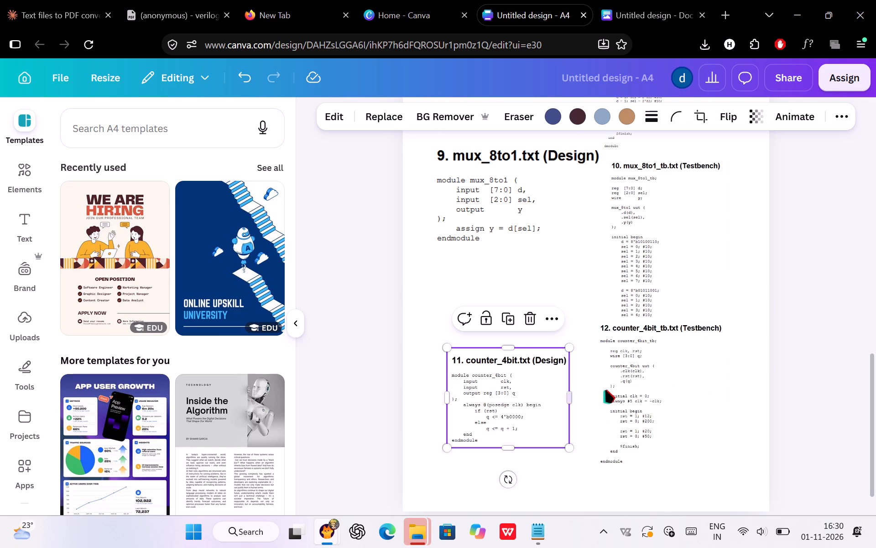
left_click_drag(631, 269, 600, 235)
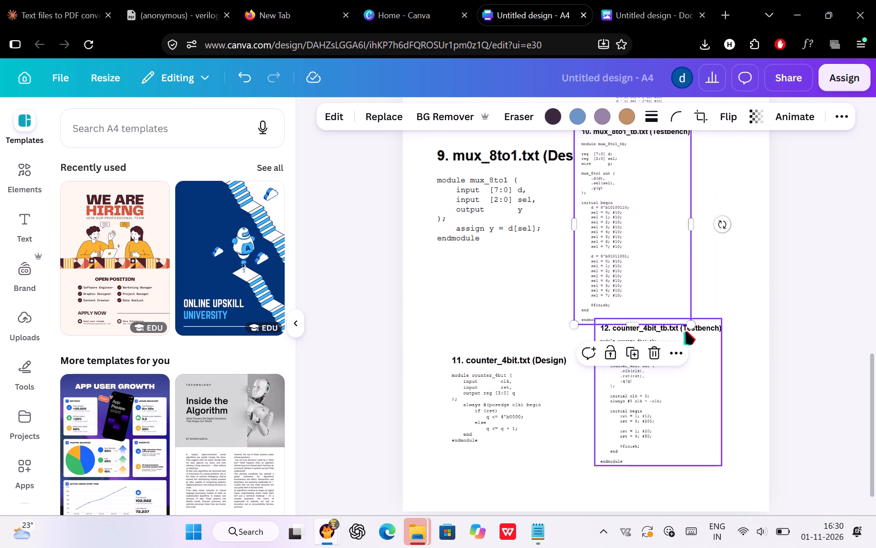
left_click_drag(682, 407, 696, 437)
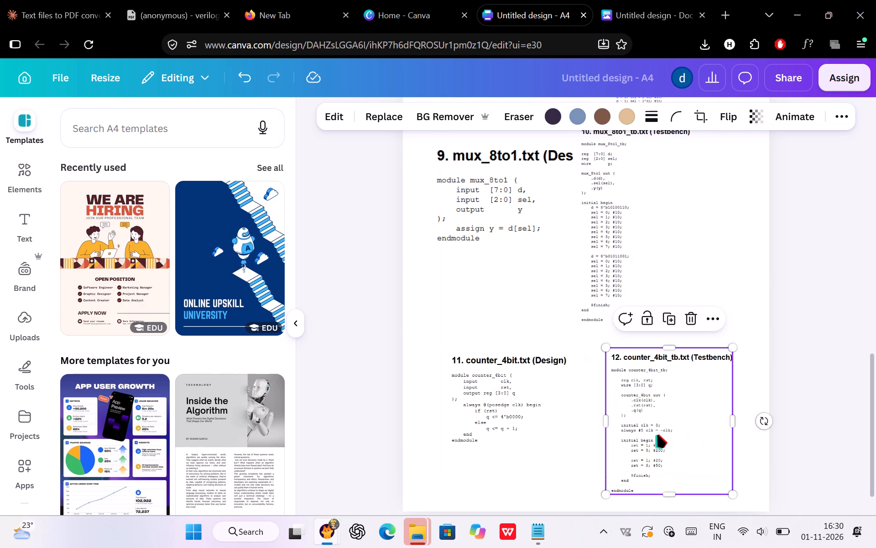
left_click_drag(522, 421, 517, 432)
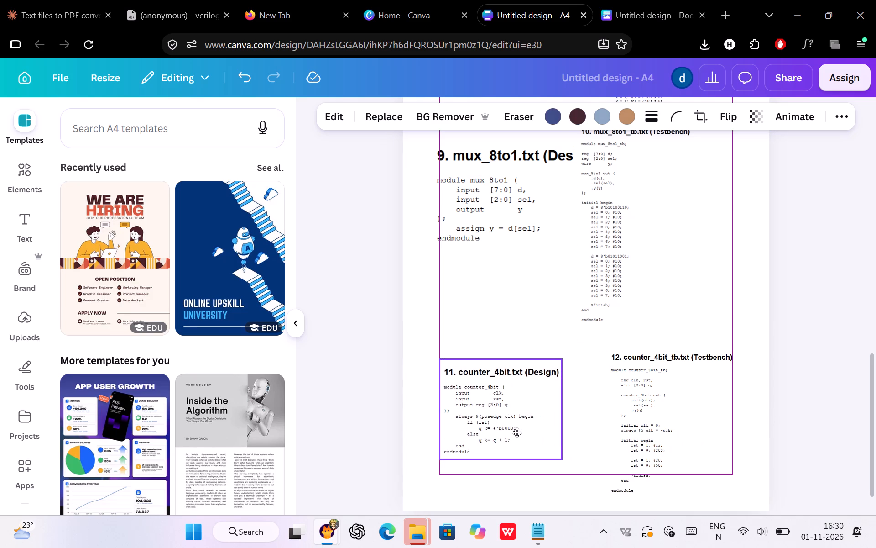
left_click_drag(517, 432, 515, 425)
left_click(757, 389)
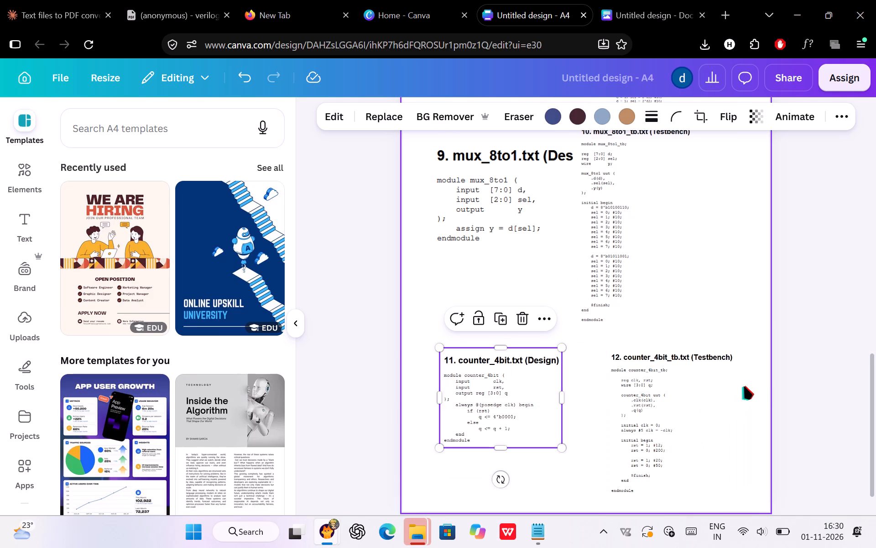
Place the mux_8to1_tb snip beside the mux_8to1 design snip, and scale the design snip down slightly so the two do not overlap.
scroll(730, 390, "up", 3)
left_click(630, 331)
left_click_drag(642, 343, 653, 345)
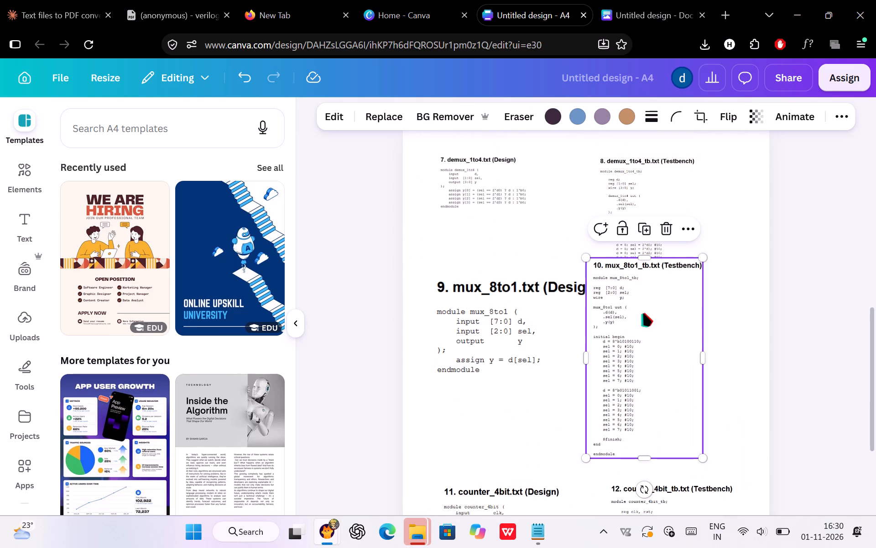
left_click_drag(647, 372, 661, 380)
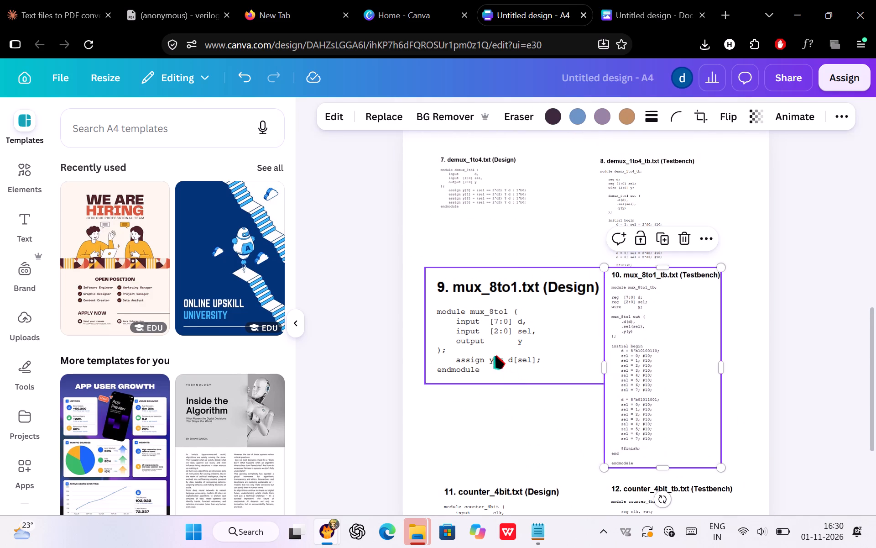
left_click_drag(494, 349, 492, 355)
left_click_drag(606, 388, 581, 378)
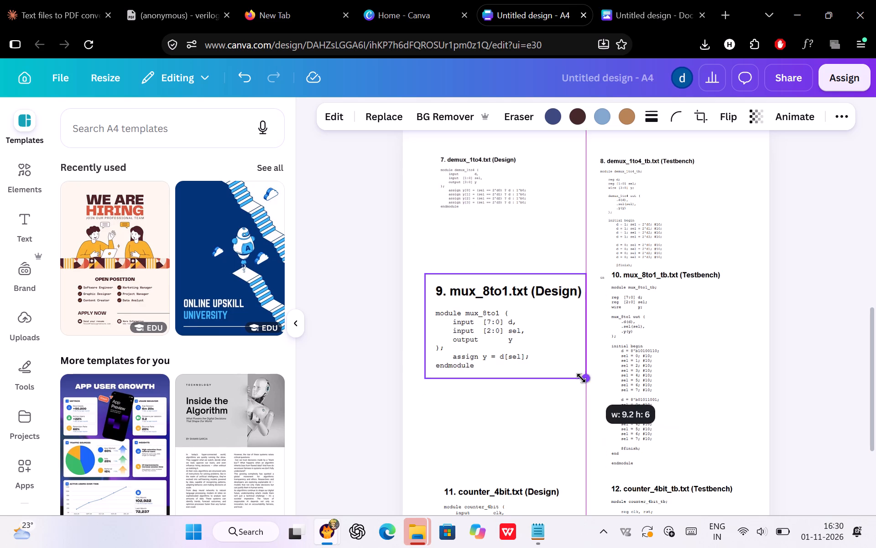
left_click_drag(581, 378, 580, 378)
left_click_drag(500, 323, 502, 350)
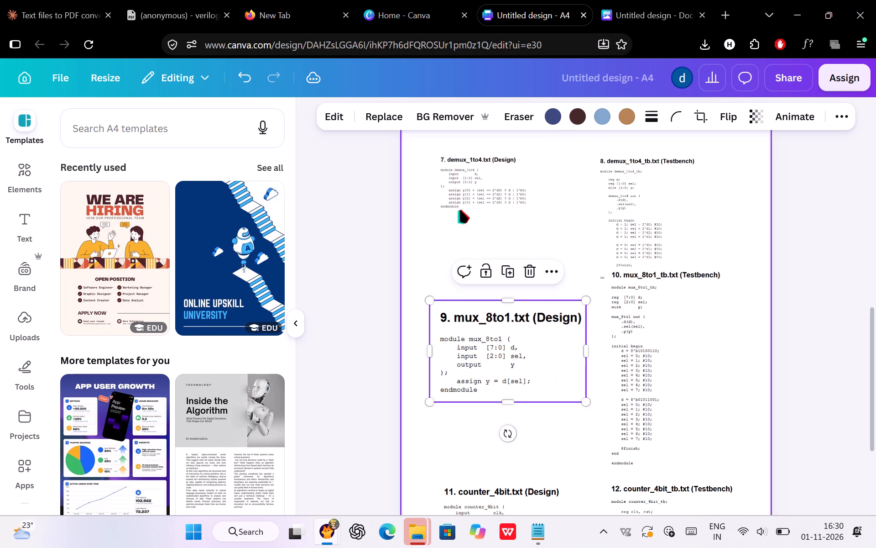
Enlarge the demux_1to4 design snip slightly and lower it, and move the demux_1to4_tb snip up clear of the mux_8to1_tb heading.
left_click(463, 172)
left_click_drag(531, 216, 542, 226)
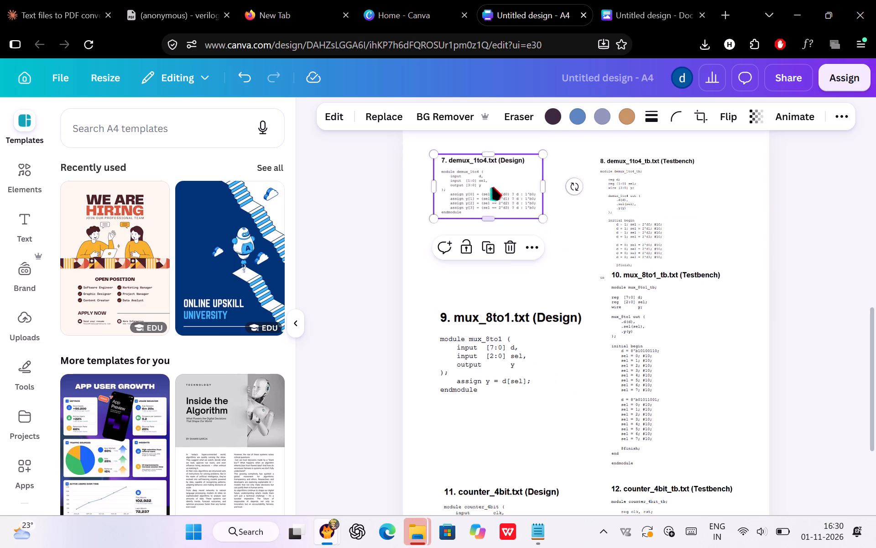
left_click_drag(492, 186, 493, 195)
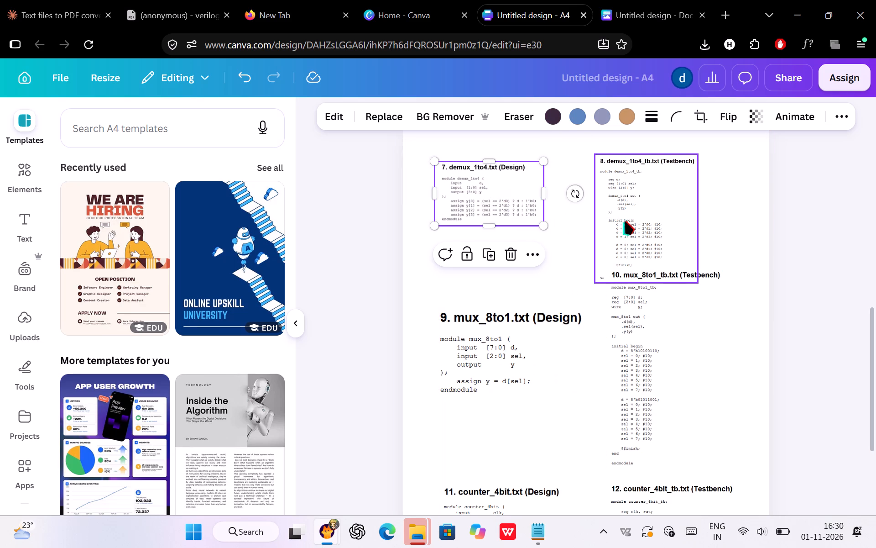
left_click_drag(629, 221, 622, 211)
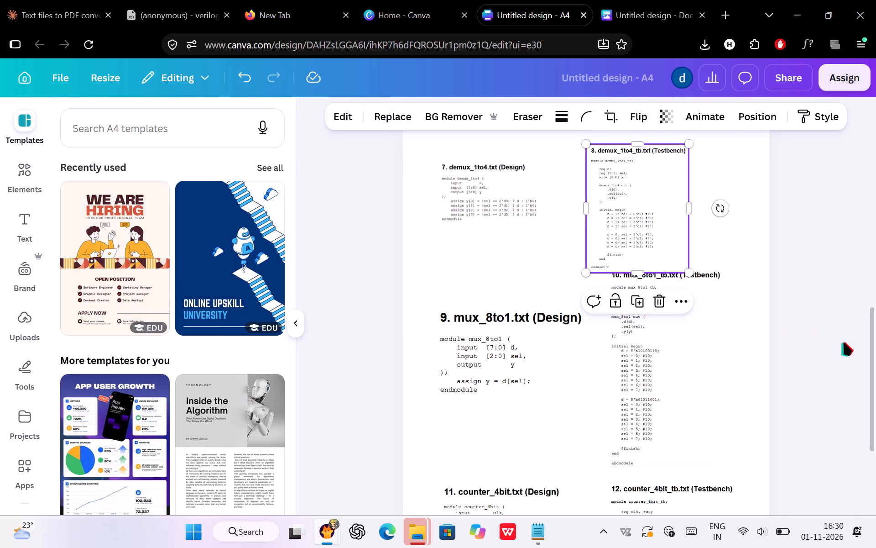
left_click(816, 337)
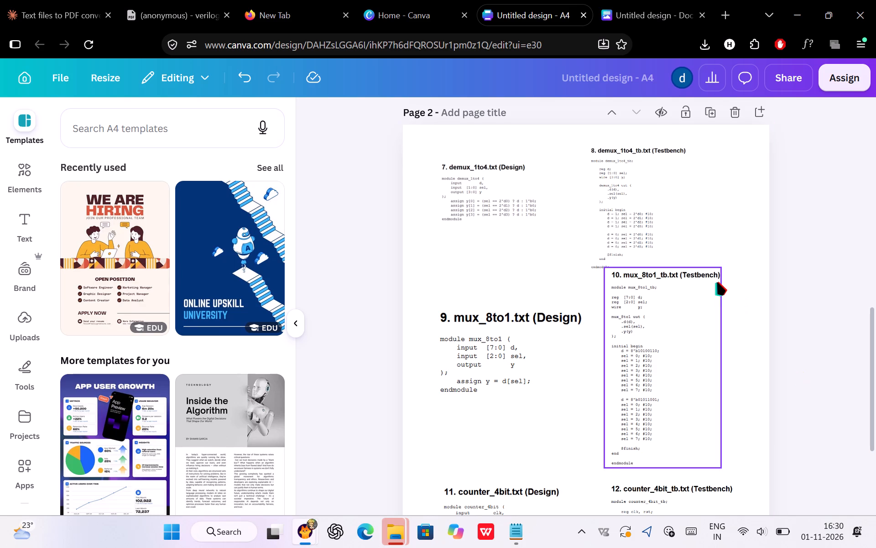
Review the arrangement of the design and testbench snips across pages 1 and 2.
scroll(716, 282, "up", 14)
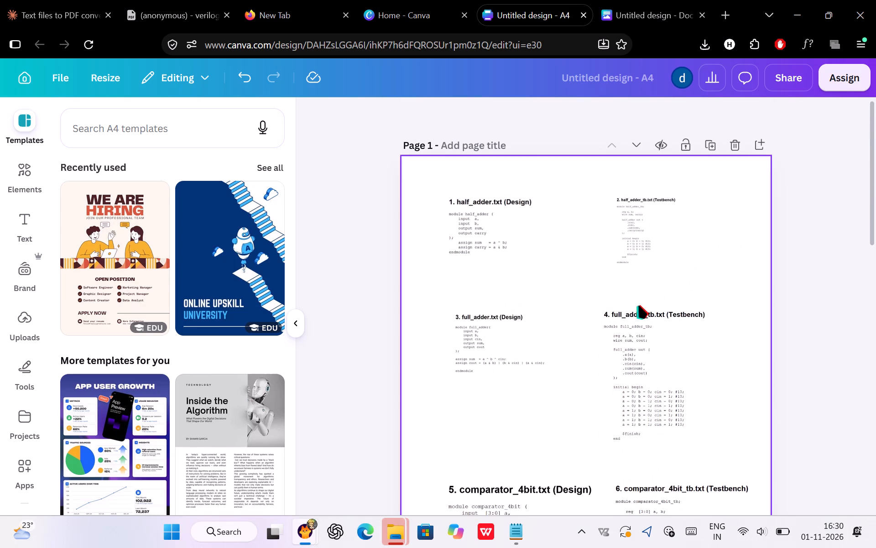
scroll(639, 306, "up", 2, "ctrl")
scroll(638, 303, "down", 11)
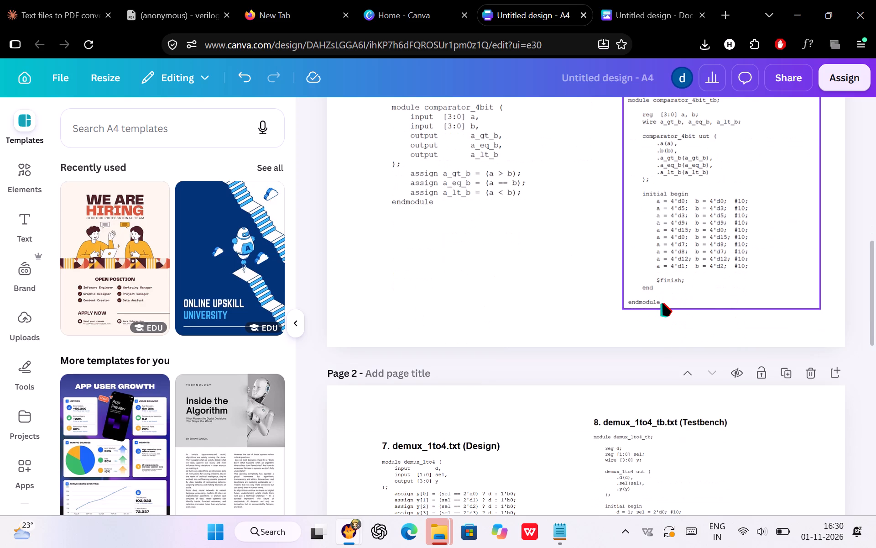
scroll(661, 304, "up", 6)
scroll(661, 304, "down", 6)
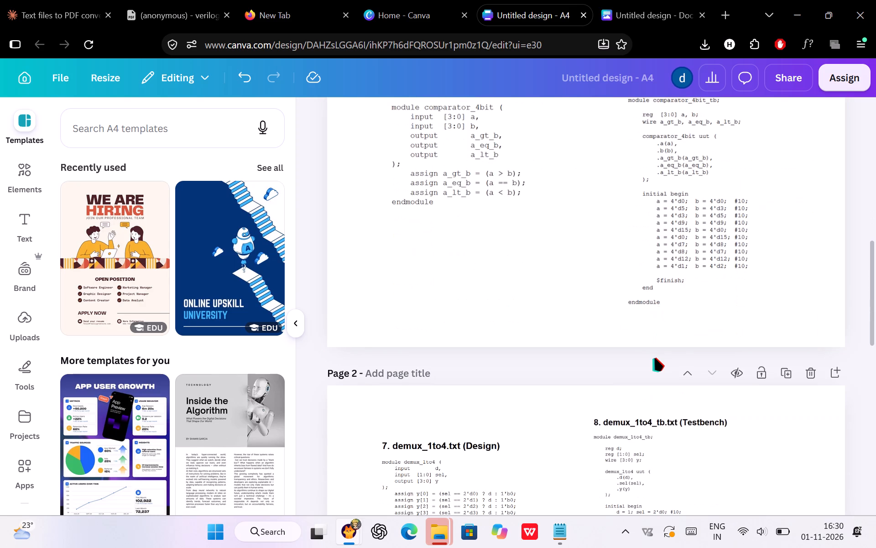
scroll(525, 210, "up", 1)
scroll(491, 195, "up", 4)
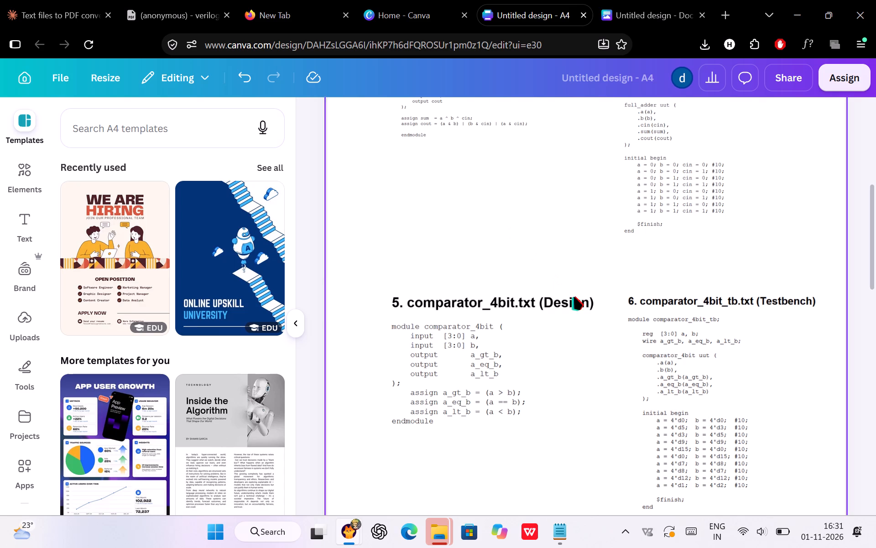
Crop the headings off the comparator_4bit design and testbench snips, and trim the testbench snip's empty right margin.
left_click(546, 315)
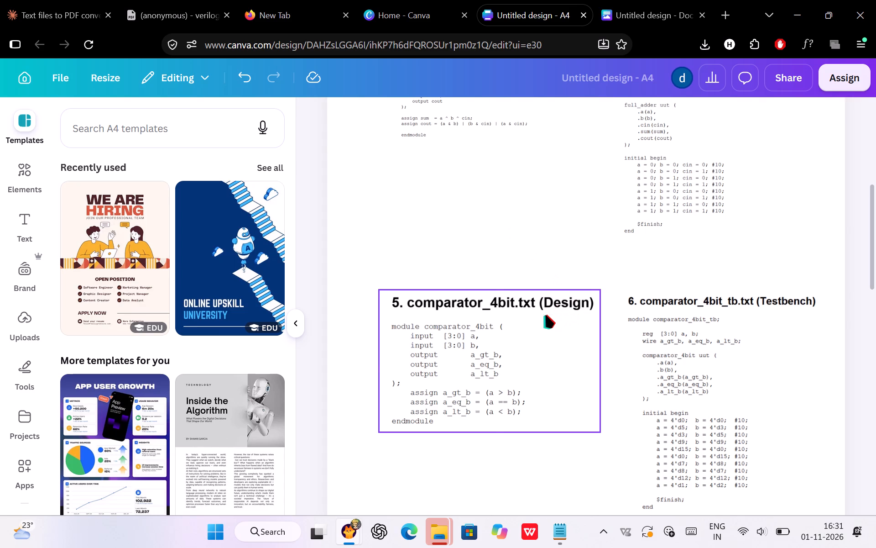
left_click_drag(490, 290, 488, 305)
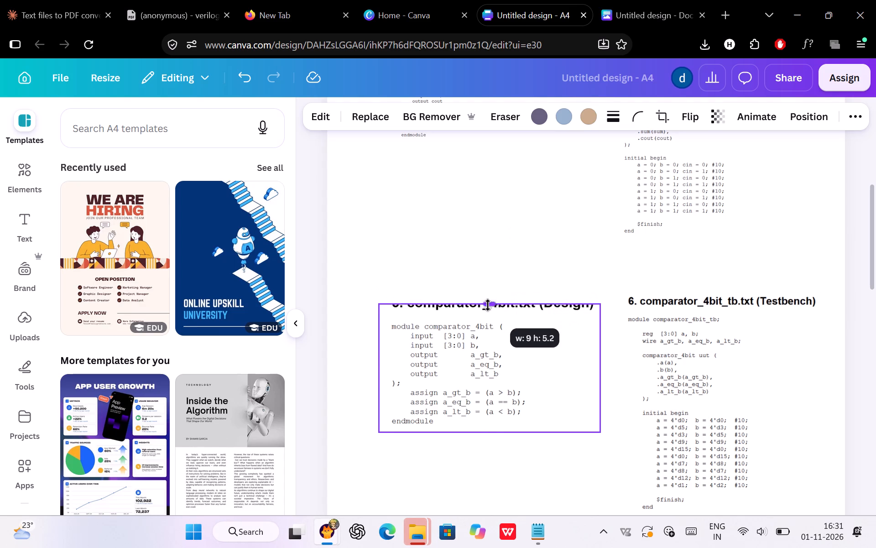
left_click_drag(488, 305, 486, 312)
left_click(683, 313)
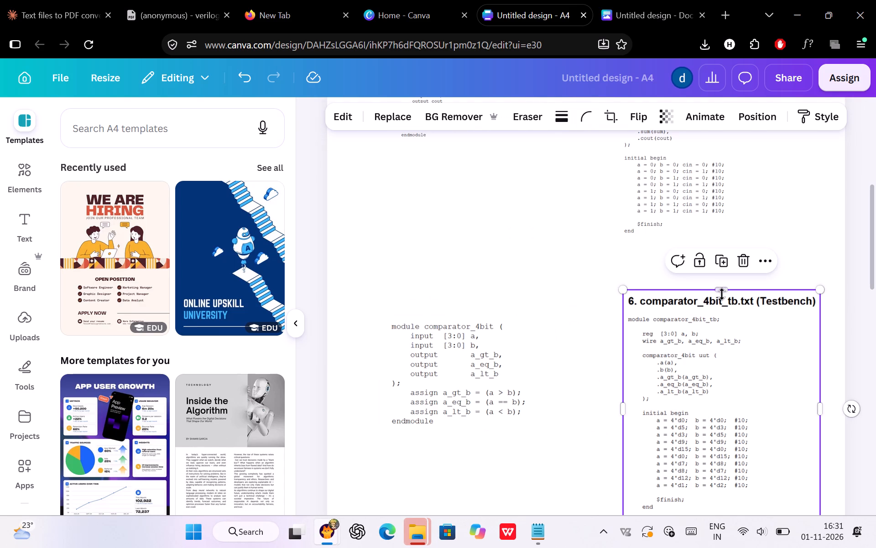
left_click_drag(722, 294, 720, 313)
scroll(724, 365, "down", 2)
left_click_drag(819, 331, 813, 329)
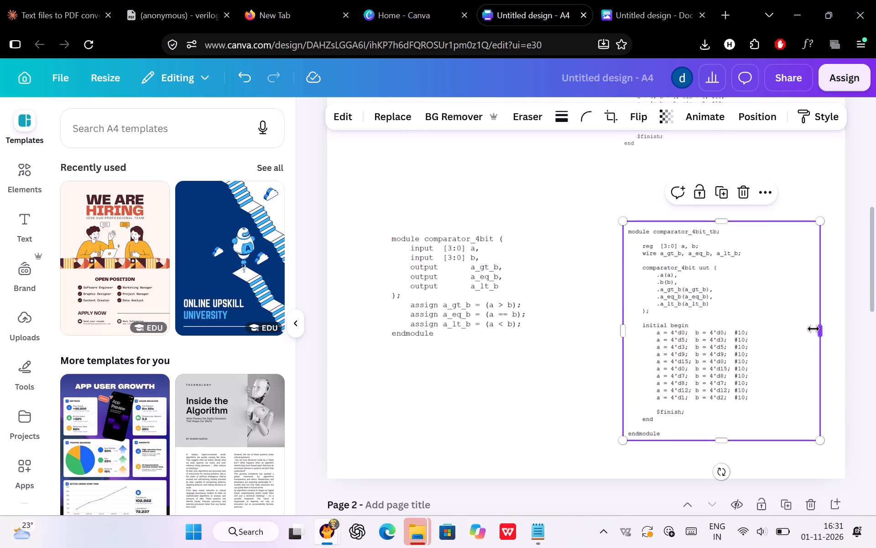
left_click_drag(813, 329, 761, 342)
Crop the headings off the full_adder testbench and design snips on page 1.
scroll(725, 331, "up", 6)
left_click(705, 301)
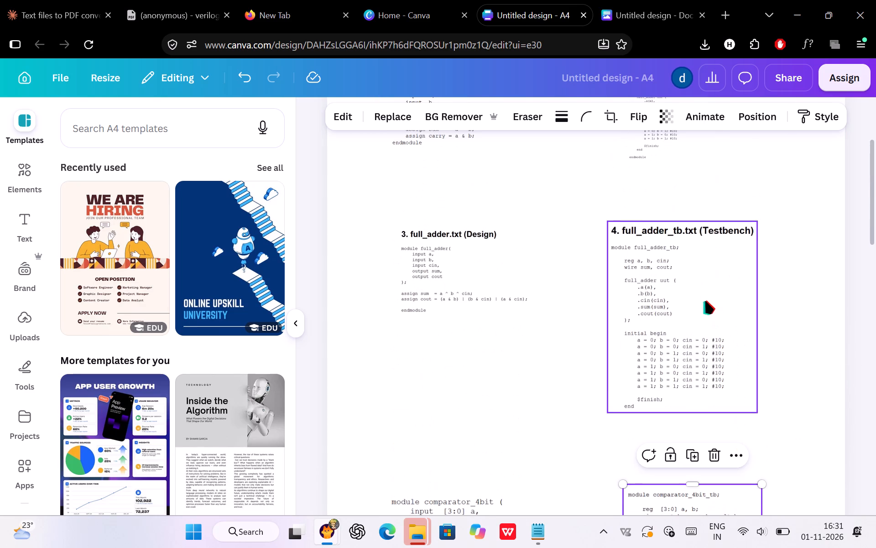
left_click_drag(678, 223, 675, 240)
left_click(422, 257)
left_click_drag(455, 226, 449, 243)
Crop the headings off the half_adder design and testbench snips at the top of page 1.
scroll(449, 244, "up", 5)
left_click(448, 237)
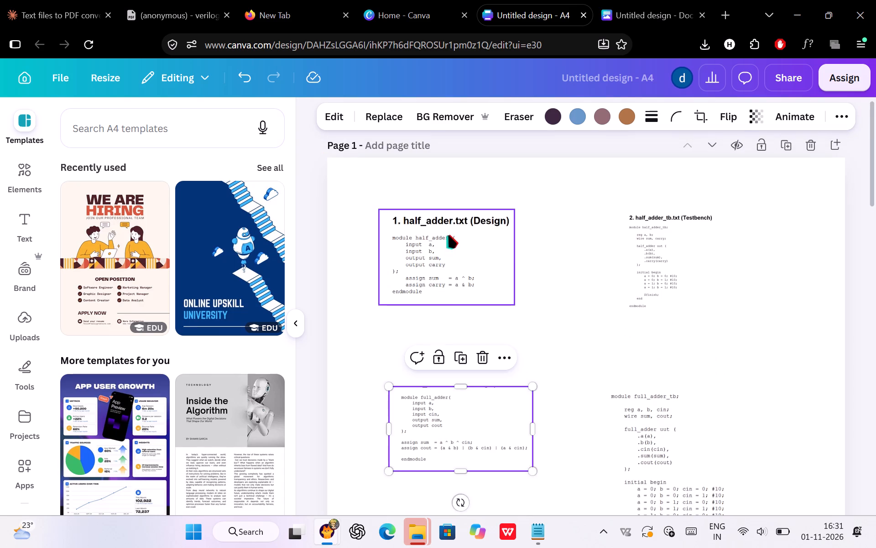
left_click_drag(449, 214, 446, 230)
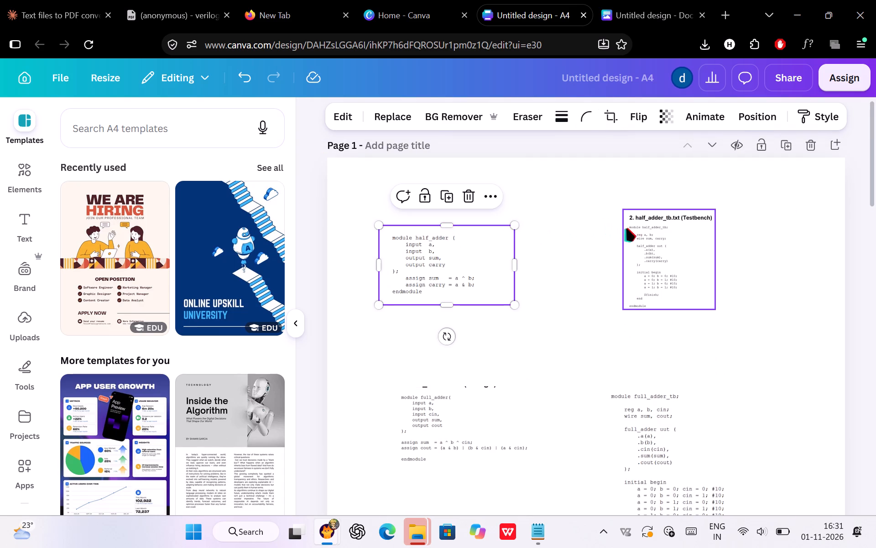
left_click(634, 232)
left_click_drag(664, 212, 663, 225)
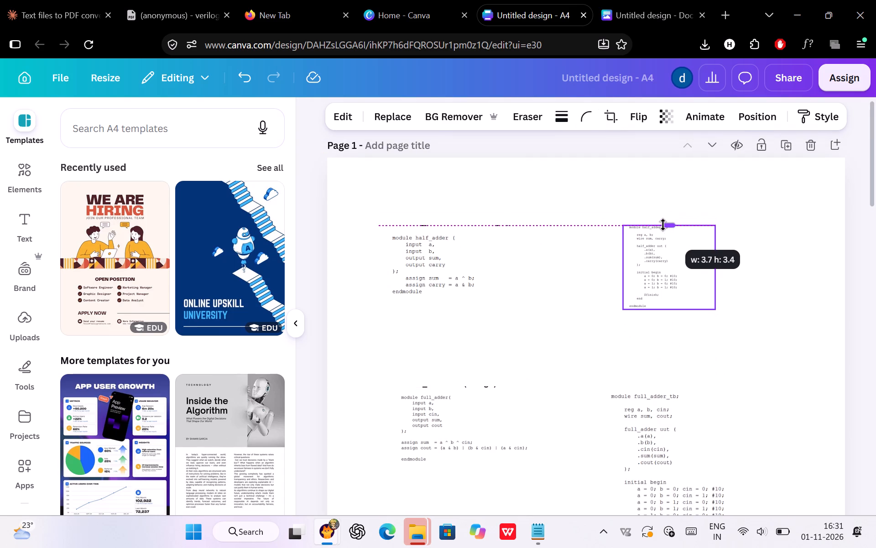
left_click_drag(663, 225, 663, 222)
left_click(520, 290)
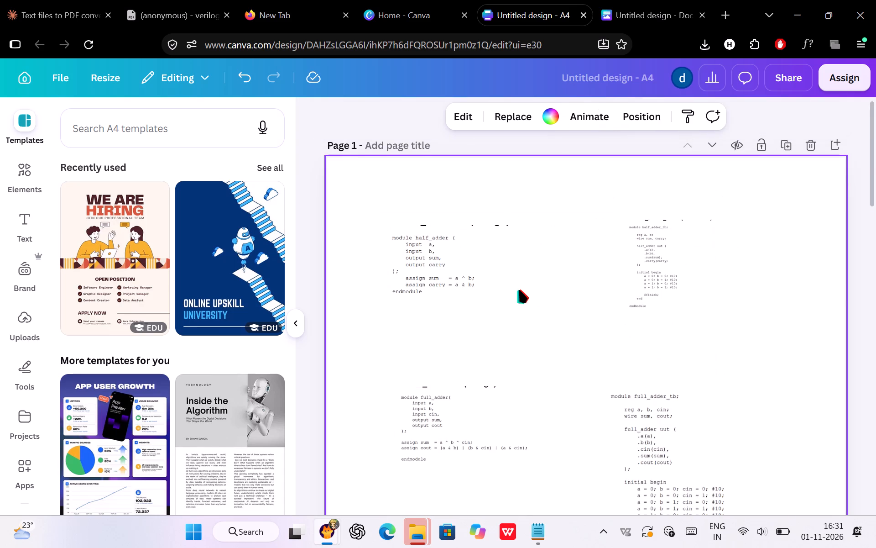
Crop the headings off the demux_1to4 and mux_8to1 design and testbench snips on page 2.
scroll(517, 299, "down", 19)
scroll(471, 272, "up", 2)
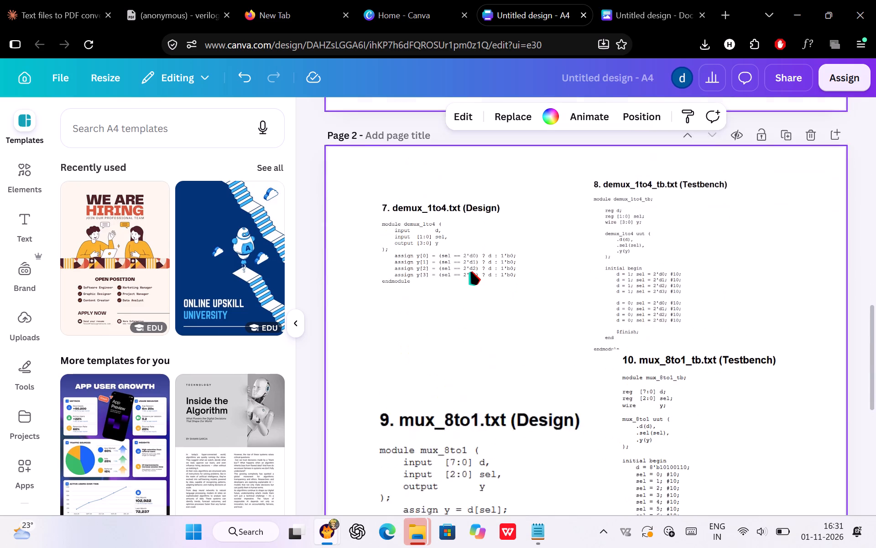
left_click(459, 278)
left_click_drag(445, 233, 442, 248)
scroll(450, 397, "down", 3)
left_click(448, 392)
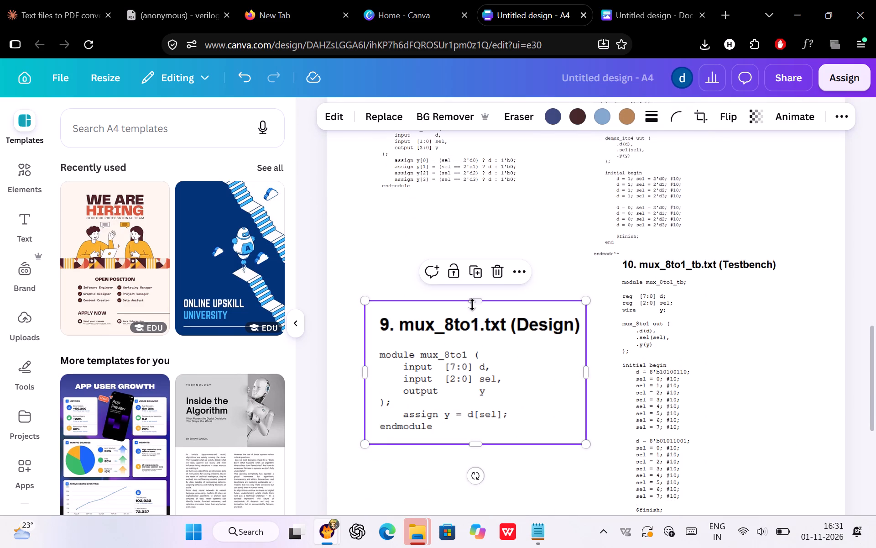
left_click_drag(474, 301, 471, 341)
left_click(660, 322)
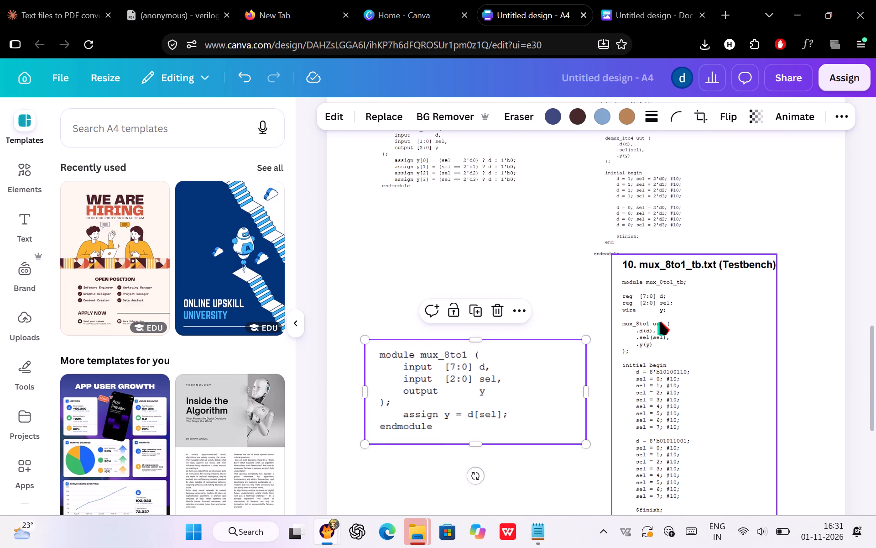
left_click_drag(694, 257, 694, 274)
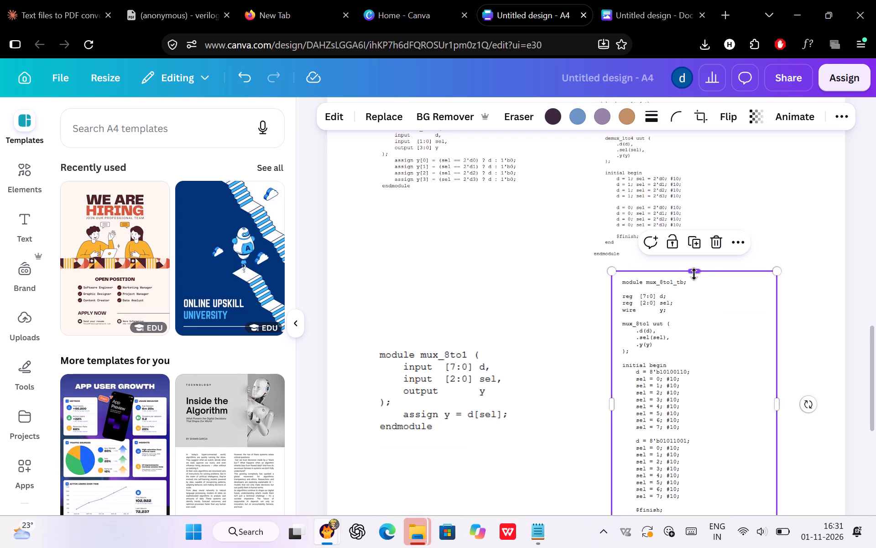
left_click(694, 274)
scroll(677, 305, "up", 4)
left_click(667, 289)
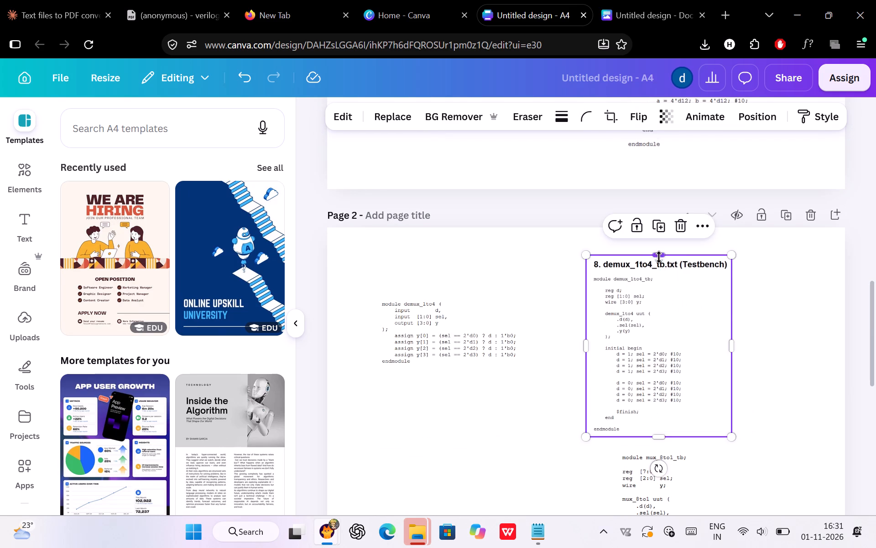
left_click_drag(659, 257, 653, 275)
Crop the headings off the counter_4bit design and testbench snips at the bottom of page 2.
scroll(653, 276, "down", 10)
left_click(501, 338)
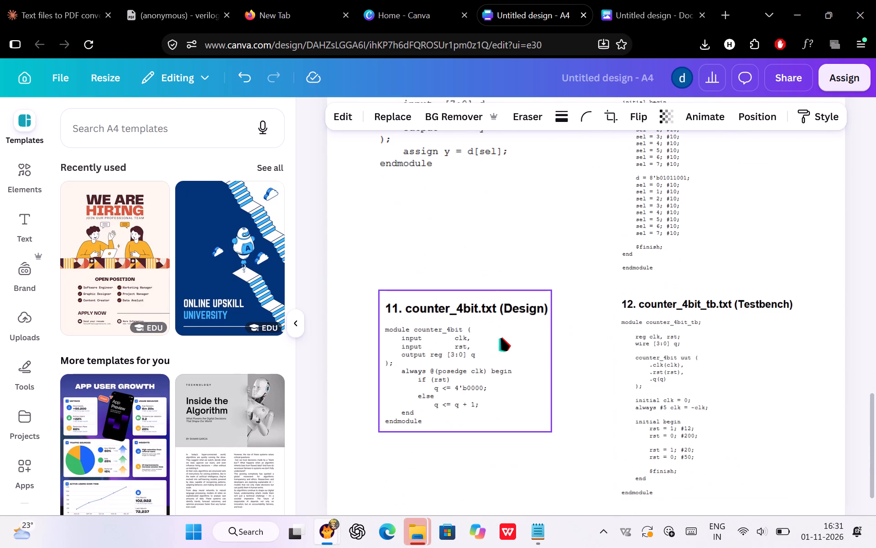
left_click_drag(463, 288, 459, 314)
left_click(740, 369)
left_click_drag(700, 294, 695, 316)
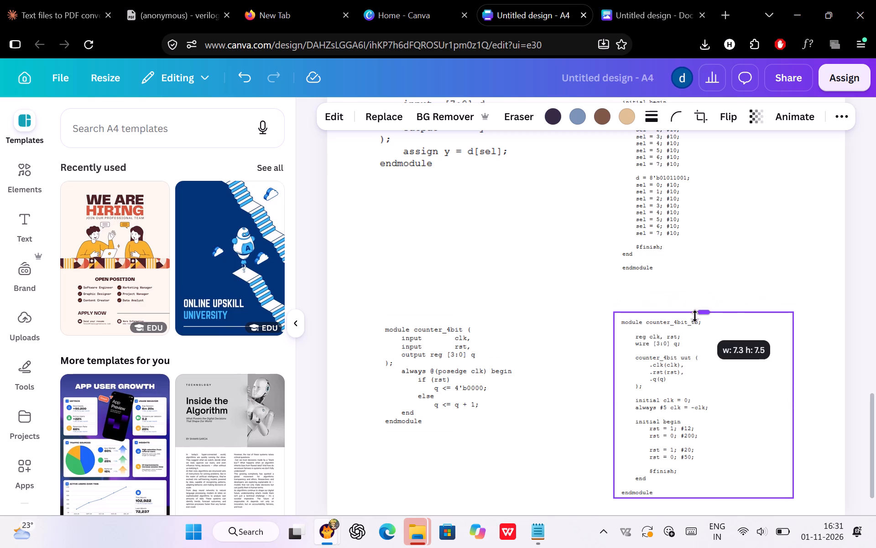
left_click_drag(695, 316, 695, 313)
left_click(576, 316)
On page 1, move the half_adder design snip slightly up, then enlarge the half_adder testbench snip and align its top with it.
scroll(573, 316, "up", 4)
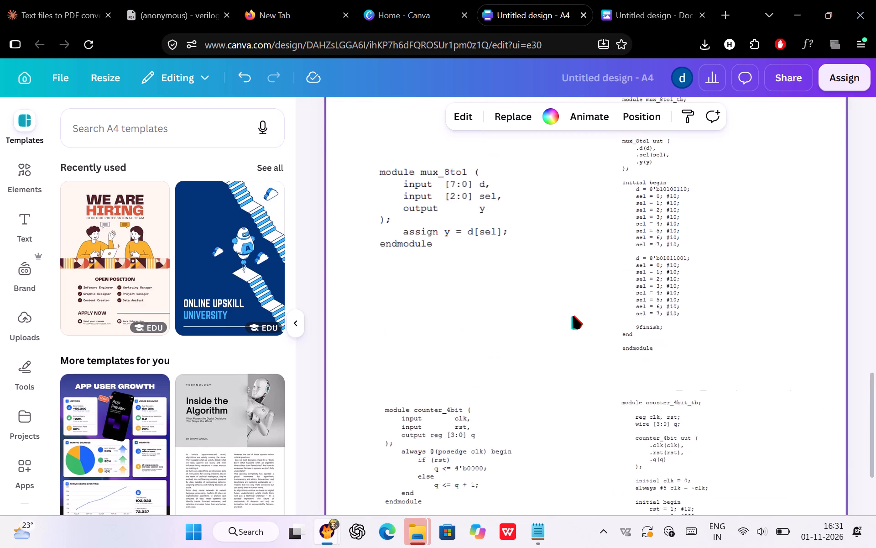
scroll(573, 316, "up", 16)
scroll(570, 313, "up", 5)
scroll(494, 256, "up", 3)
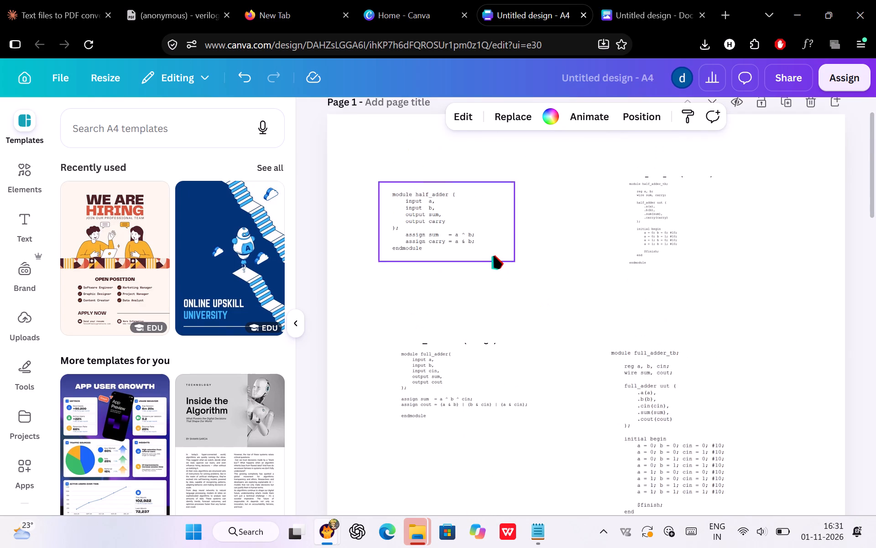
left_click_drag(471, 255, 469, 239)
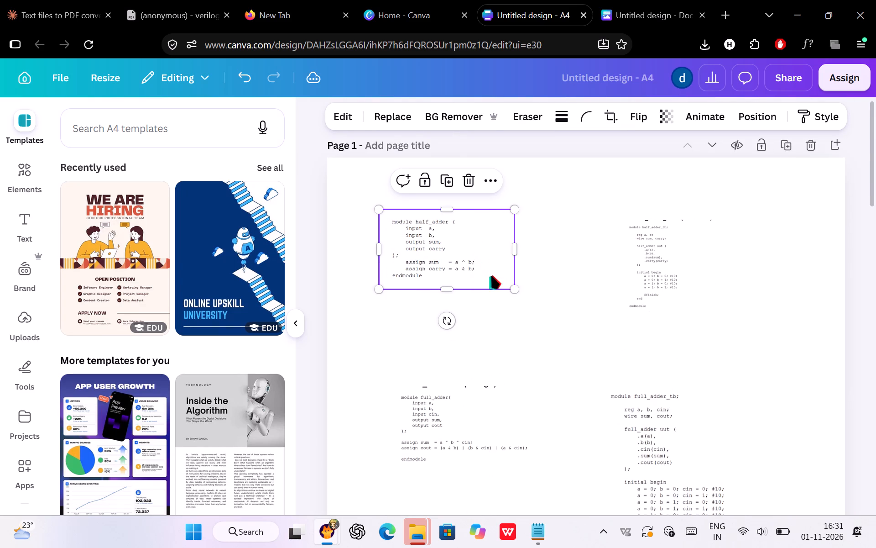
left_click(668, 282)
left_click_drag(716, 308, 752, 353)
left_click_drag(697, 311, 680, 303)
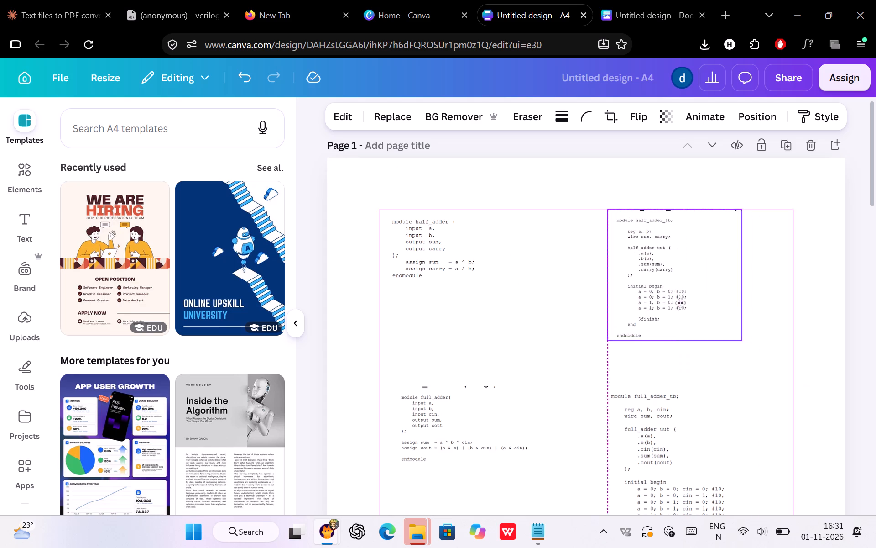
left_click_drag(680, 303, 667, 299)
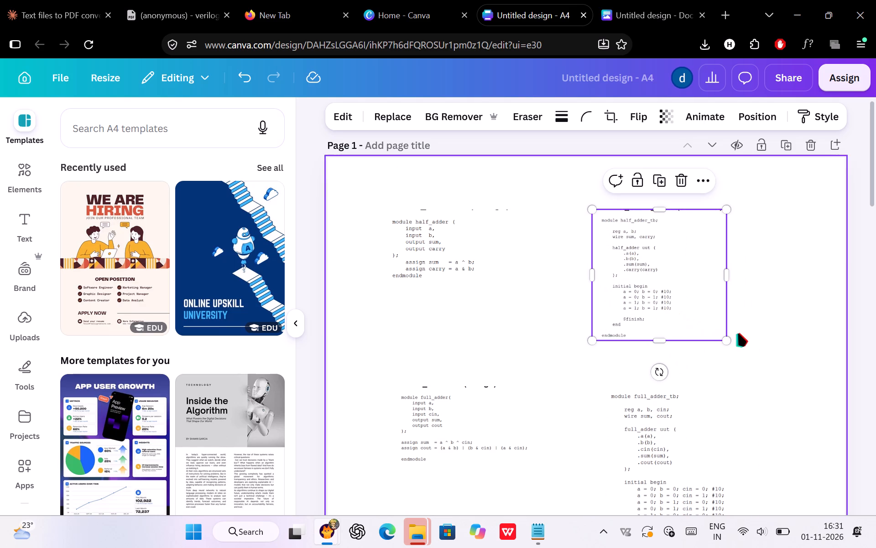
left_click_drag(728, 340, 734, 352)
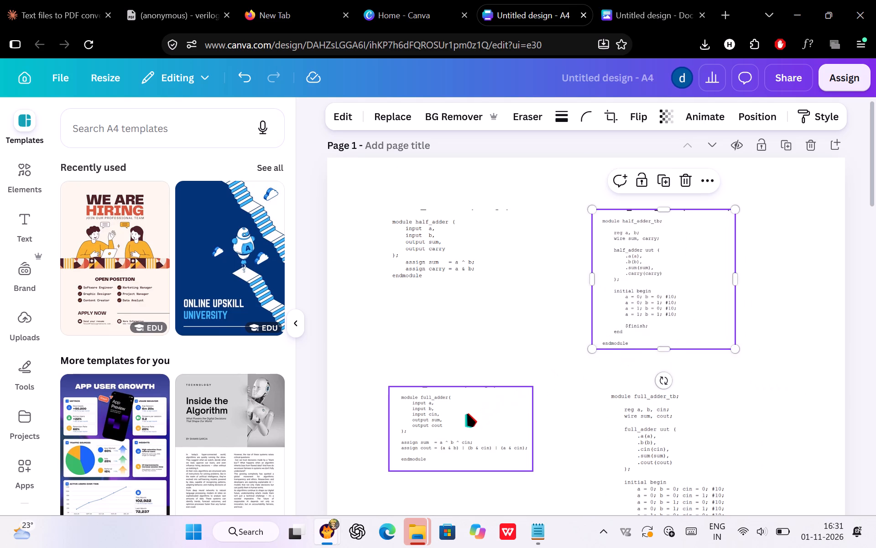
Move the full_adder design snip up, left-aligned under the half_adder design, and enlarge it; shift the full_adder testbench snip slightly left and enlarge it.
left_click(467, 414)
left_click_drag(467, 416, 460, 361)
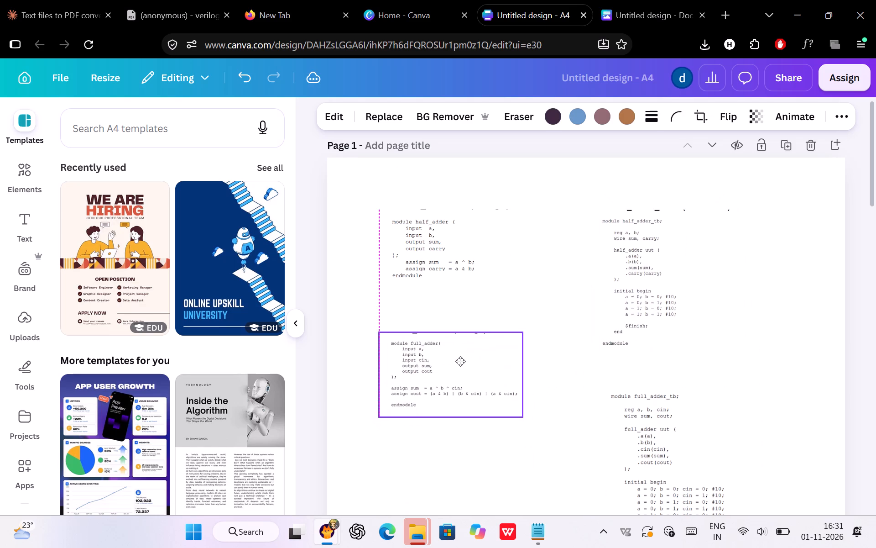
left_click_drag(460, 361, 460, 361)
left_click_drag(521, 416, 543, 447)
scroll(540, 447, "down", 3)
left_click(699, 387)
left_click_drag(695, 370, 695, 363)
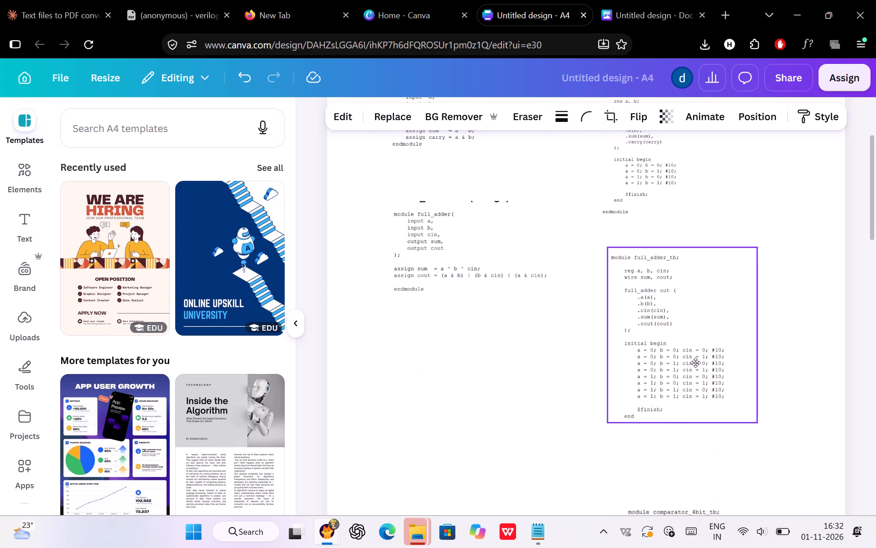
left_click_drag(695, 363, 688, 361)
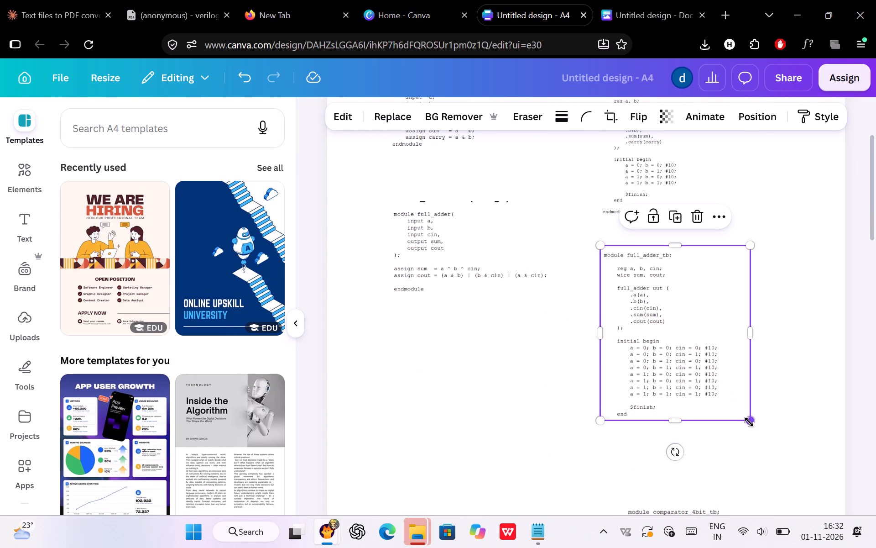
left_click_drag(749, 422, 760, 435)
Move the comparator_4bit design and testbench snips slightly higher at the bottom of page 1.
scroll(726, 407, "down", 4)
left_click(720, 414)
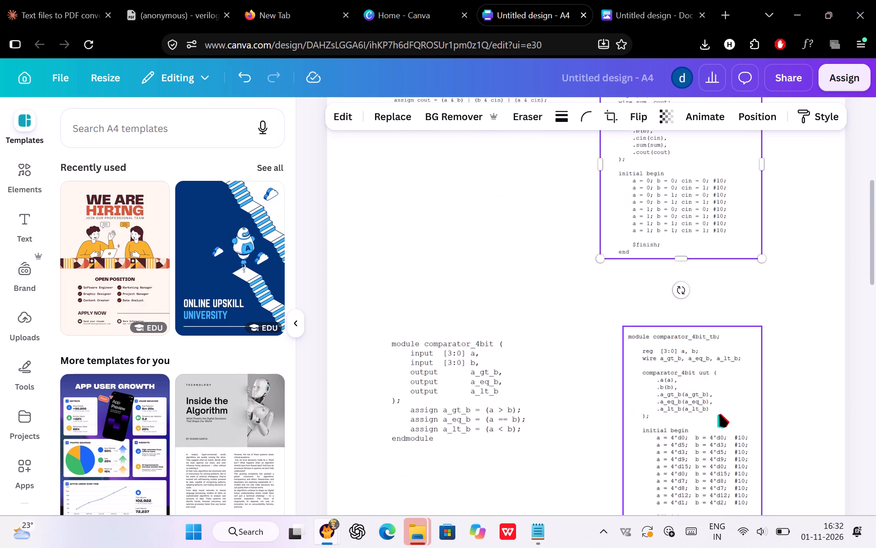
scroll(502, 409, "up", 4)
scroll(502, 408, "down", 4)
left_click(501, 406)
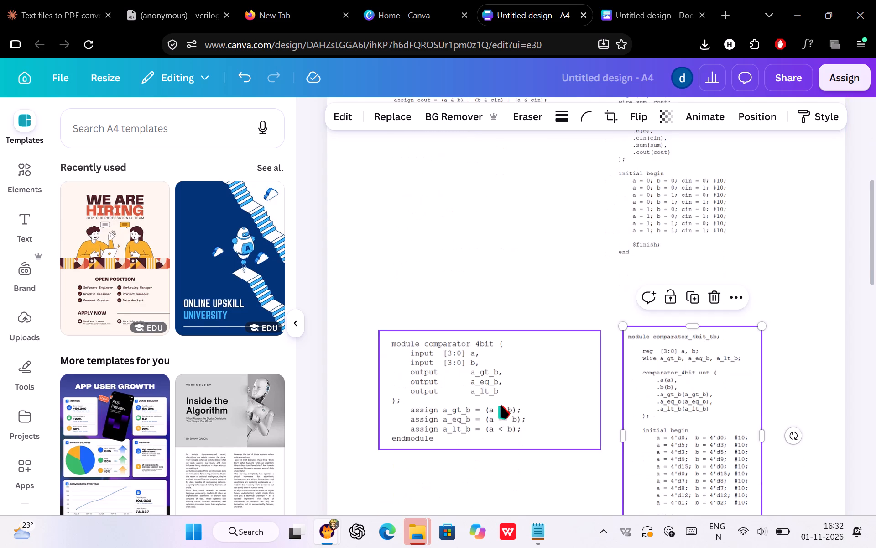
left_click(530, 408)
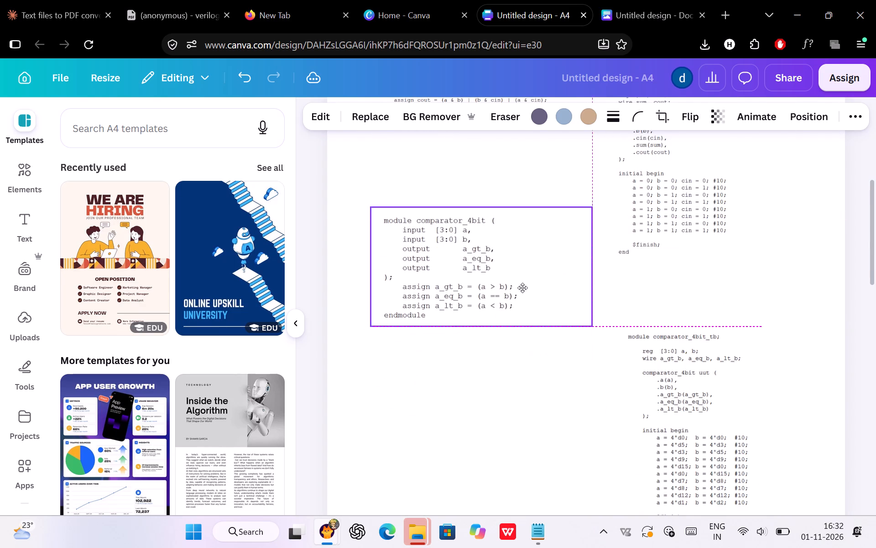
left_click_drag(662, 416, 662, 396)
scroll(502, 262, "down", 4)
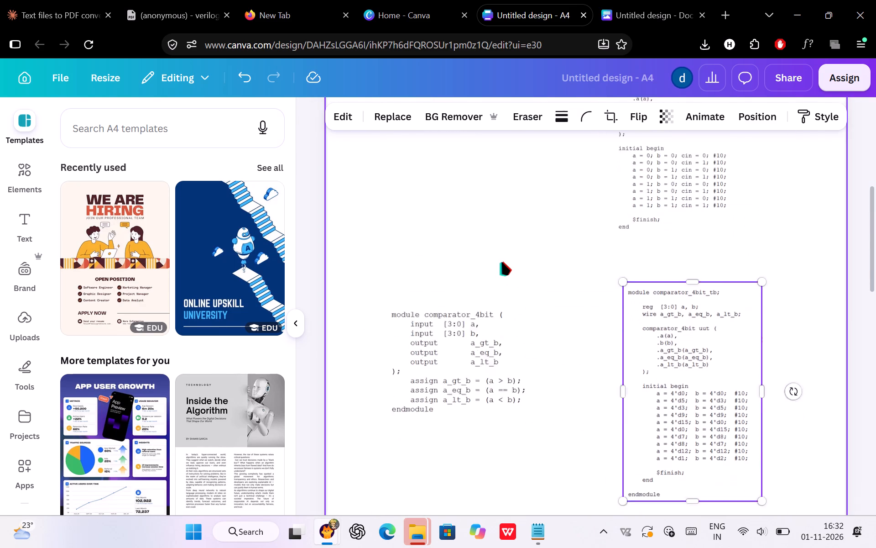
left_click(511, 331)
Crop the empty area beside the code from the right edges of the mux_8to1 and demux_1to4 testbench snips on page 2.
scroll(511, 331, "down", 8)
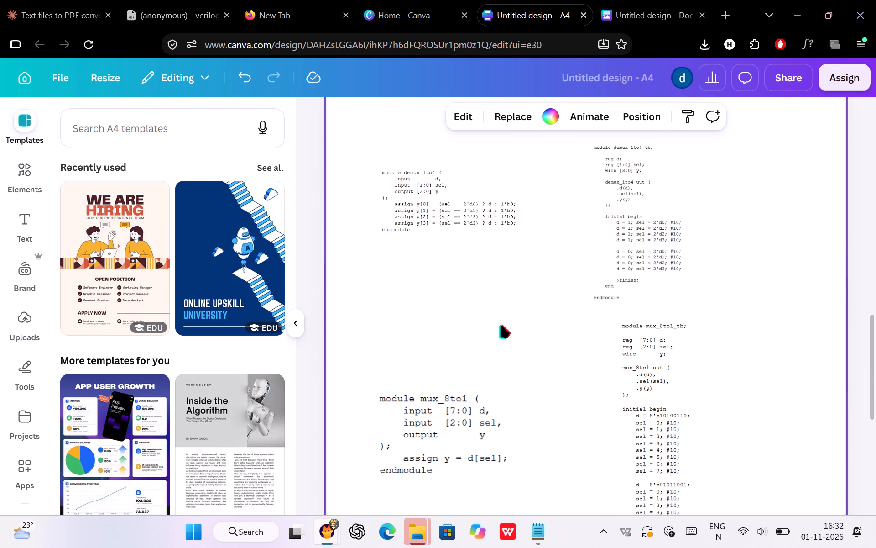
scroll(441, 207, "down", 4)
scroll(446, 293, "down", 4)
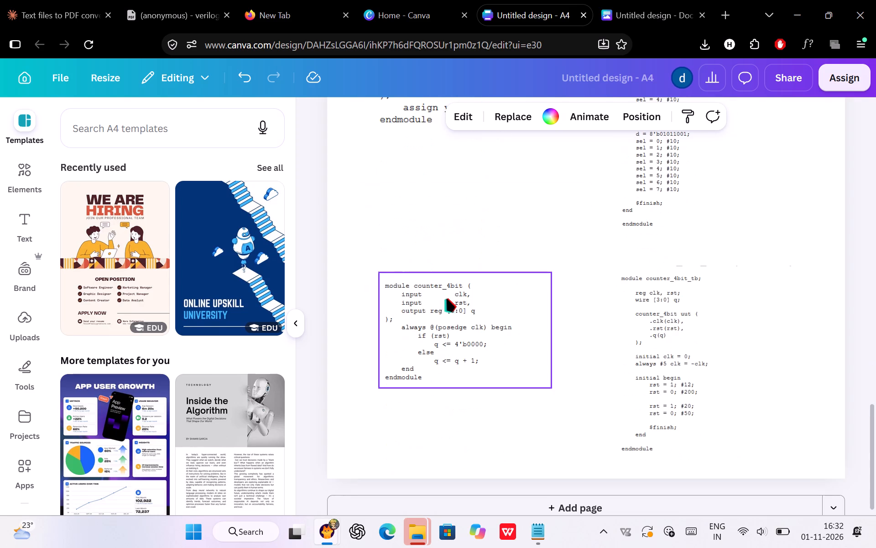
scroll(444, 324, "up", 3)
scroll(642, 322, "up", 3)
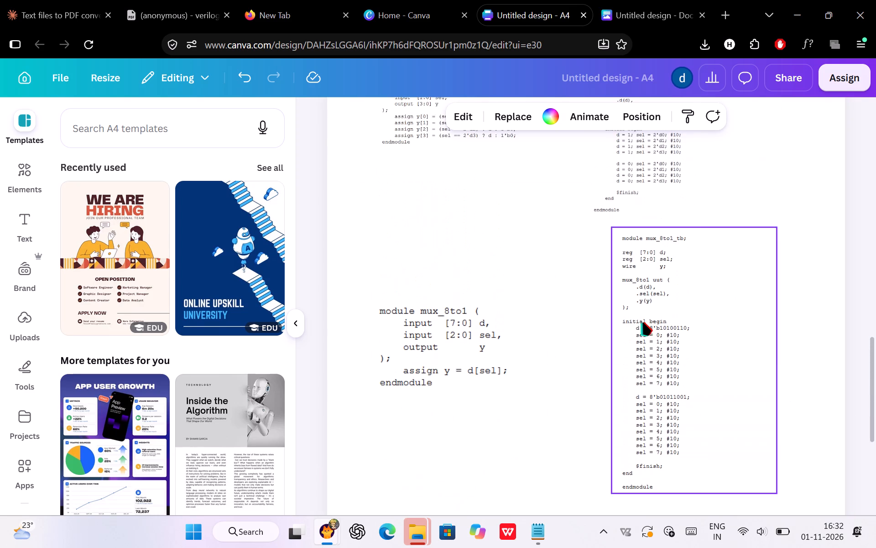
left_click(643, 322)
left_click_drag(774, 348, 708, 351)
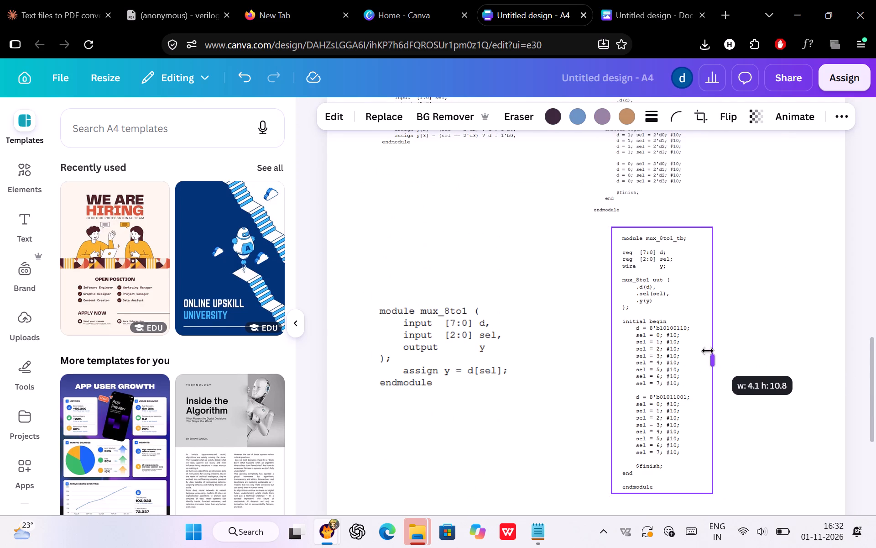
left_click_drag(708, 351, 706, 350)
left_click(735, 328)
scroll(730, 324, "up", 3)
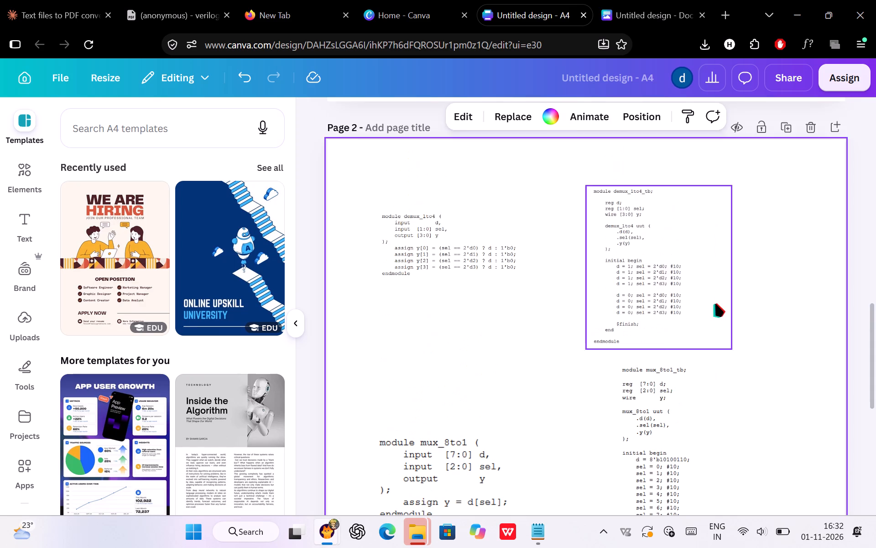
left_click(704, 291)
left_click_drag(727, 269, 691, 271)
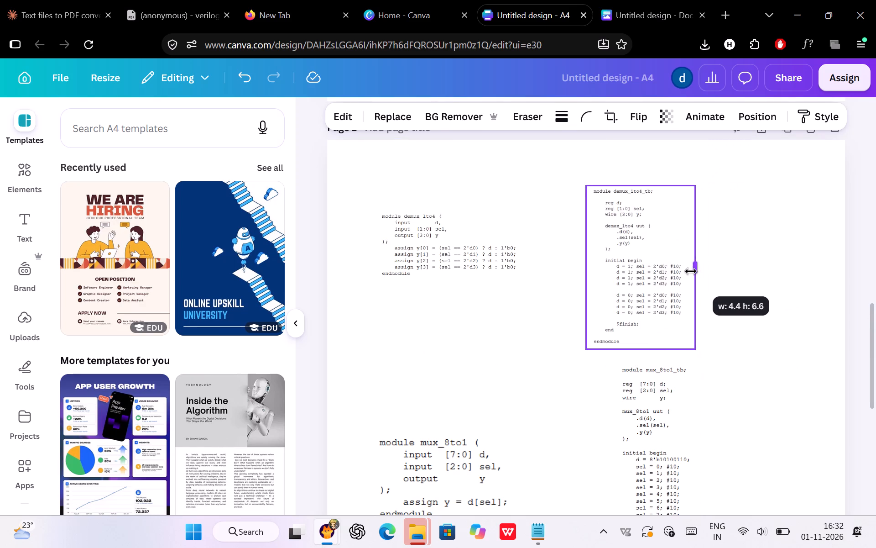
left_click_drag(691, 271, 689, 271)
Crop the empty area from the right edge of the mux_8to1 design snip, keeping all of its code visible.
left_click(445, 245)
scroll(553, 286, "up", 8)
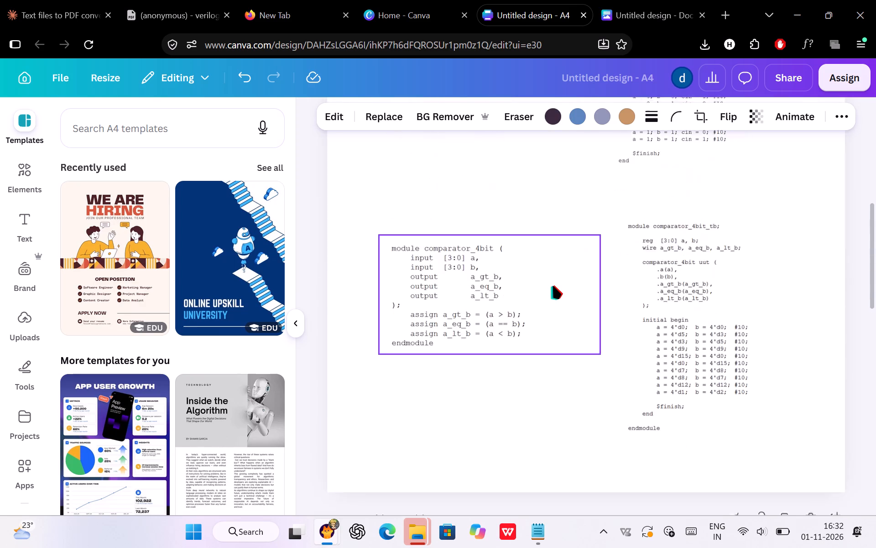
scroll(553, 286, "up", 6)
scroll(553, 285, "down", 1)
scroll(552, 283, "up", 7)
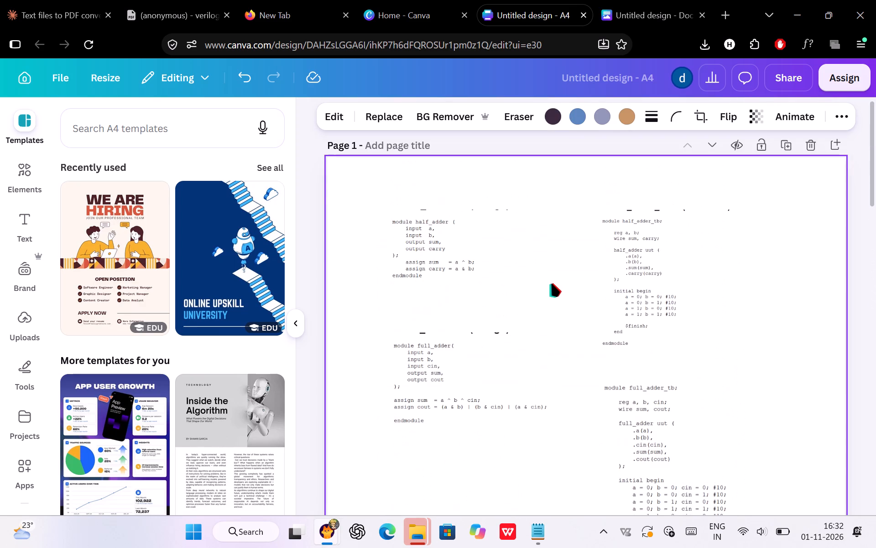
scroll(480, 263, "down", 11)
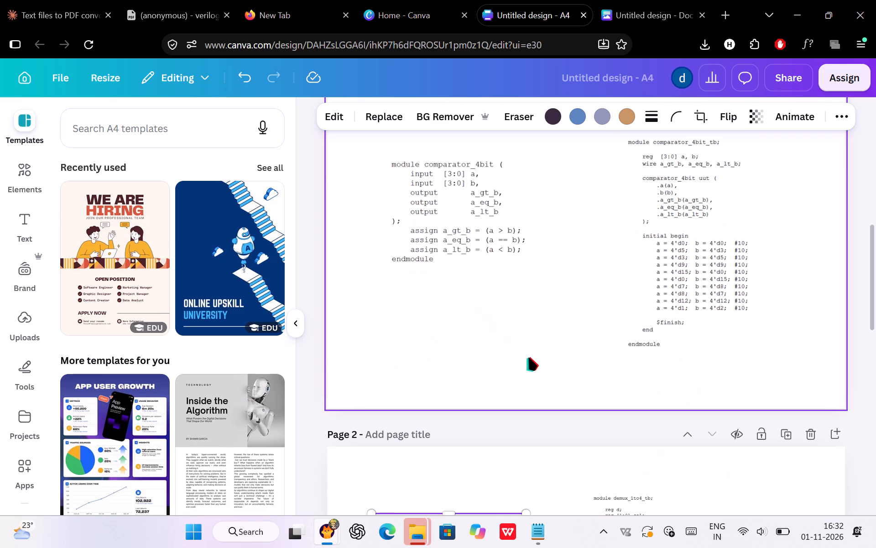
scroll(533, 369, "down", 11)
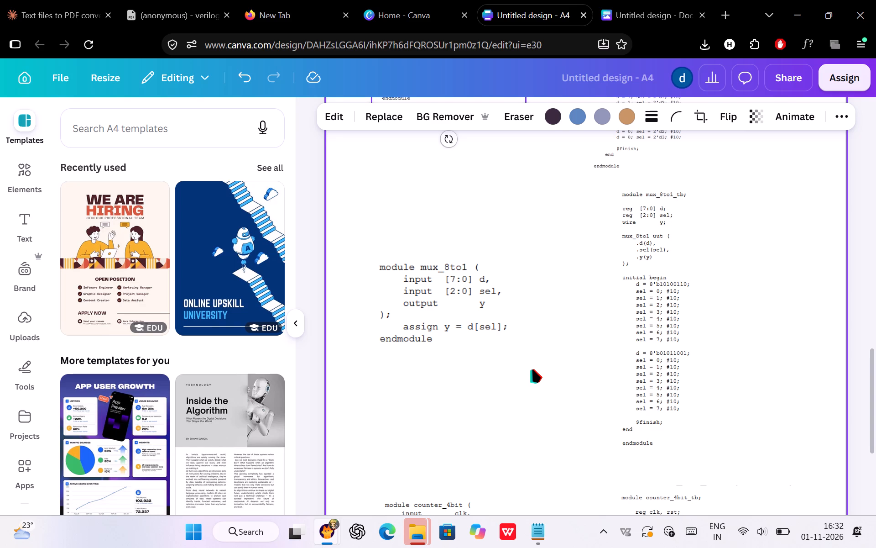
left_click(513, 320)
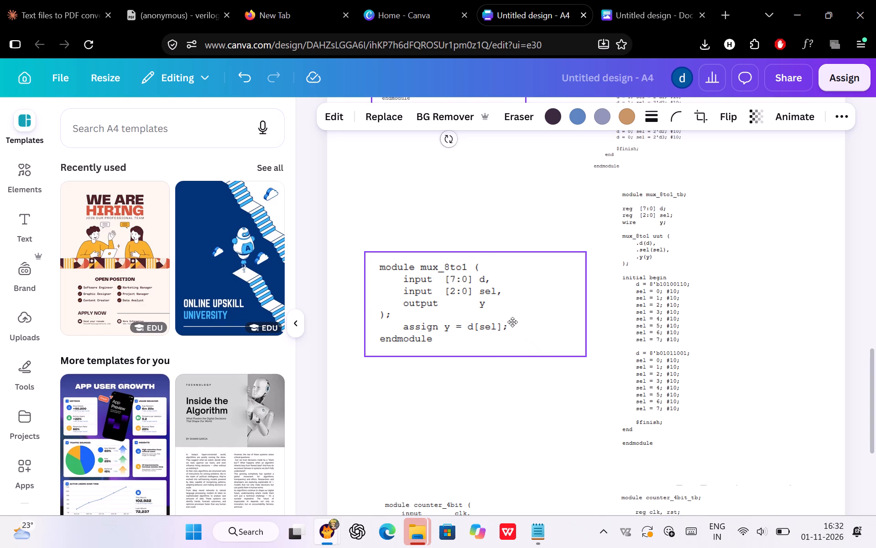
left_click_drag(585, 306, 509, 303)
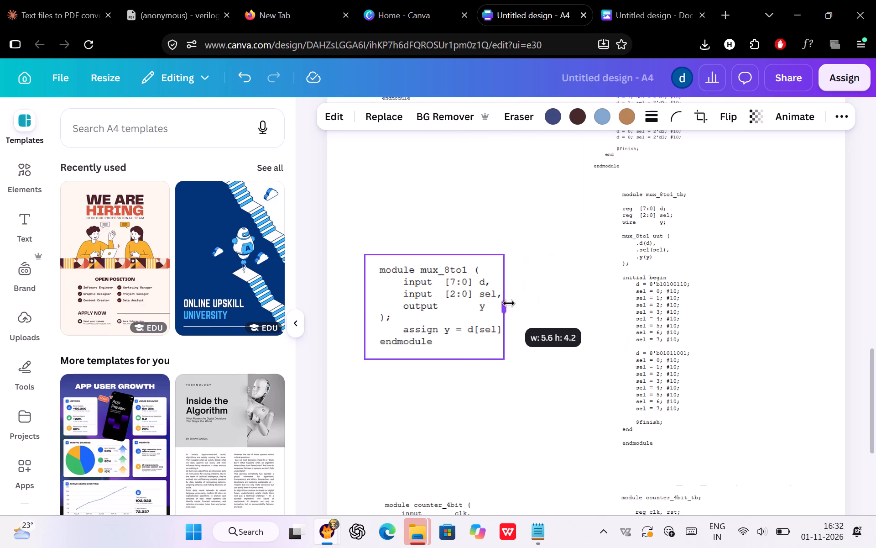
left_click_drag(509, 303, 515, 303)
left_click(559, 302)
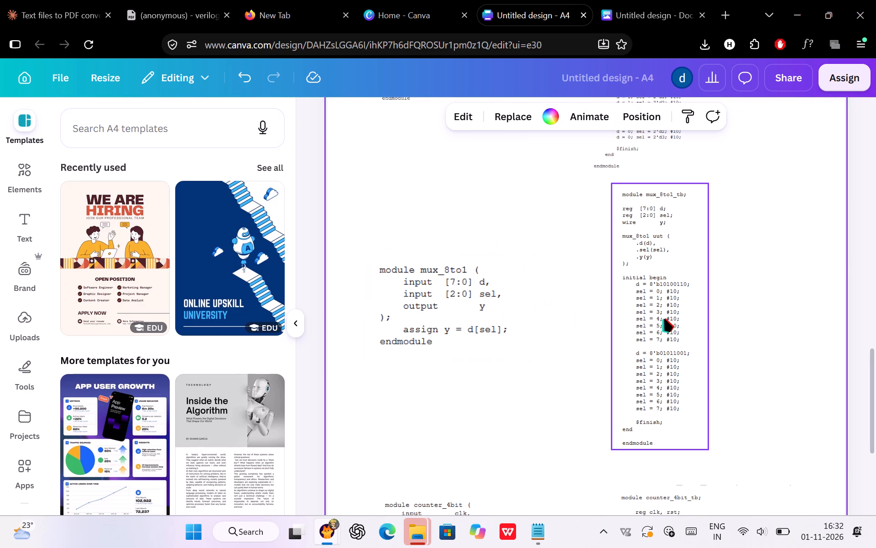
Crop the empty area from the right edges of the counter_4bit design and testbench snips at the bottom of page 2.
scroll(665, 319, "down", 3)
left_click(481, 440)
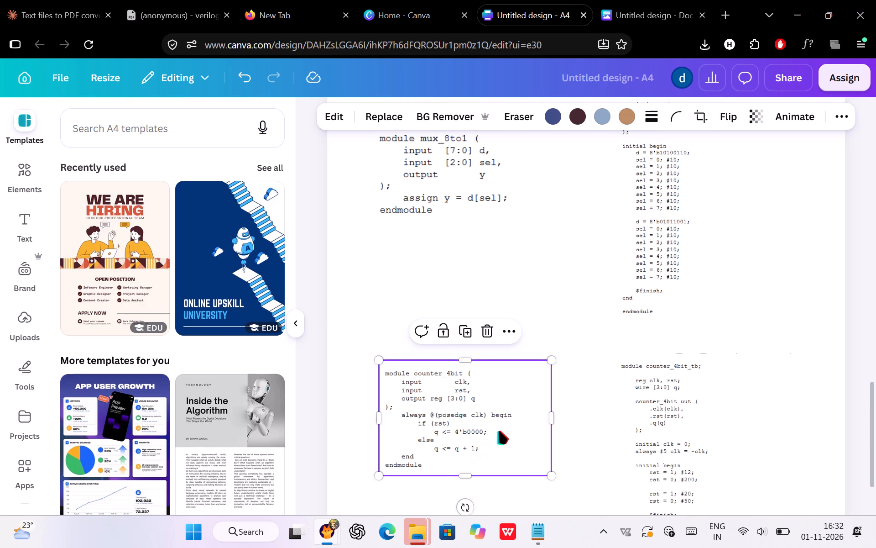
left_click_drag(551, 415, 521, 416)
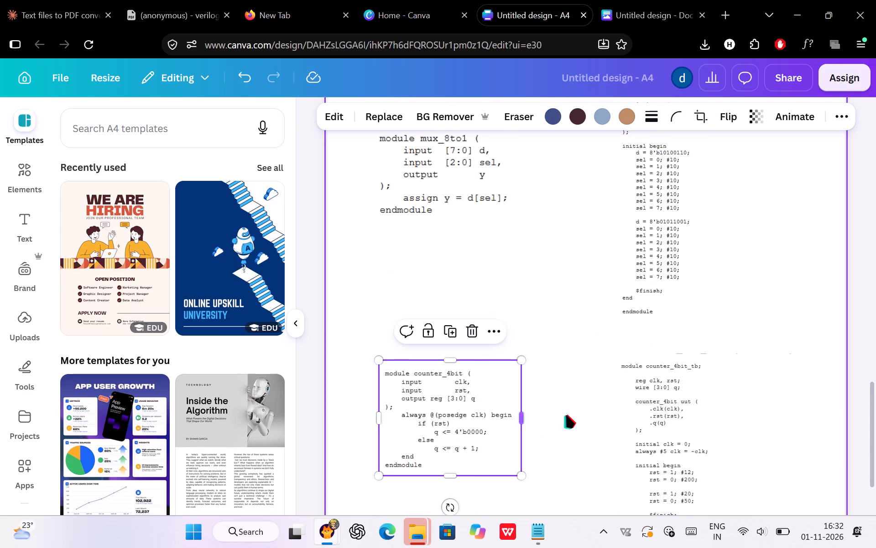
left_click(635, 415)
left_click_drag(797, 450, 789, 445)
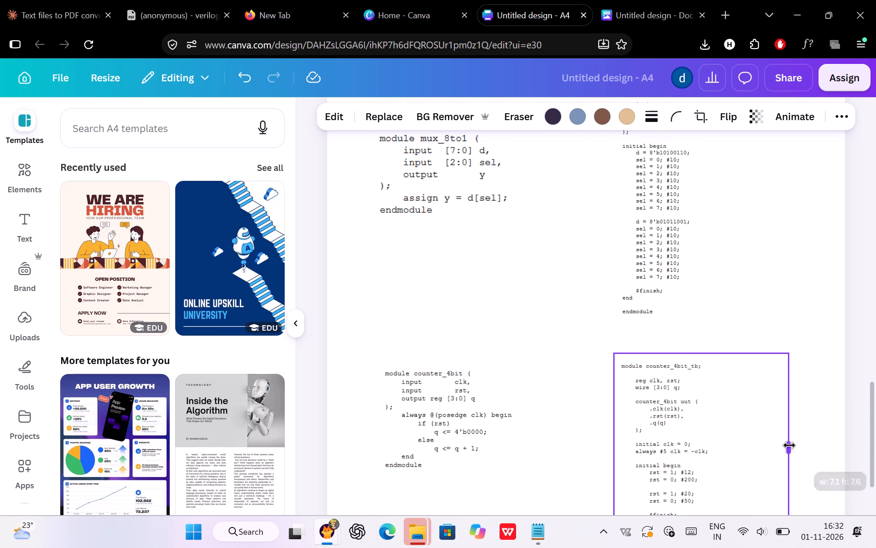
left_click_drag(789, 445, 721, 454)
left_click(750, 398)
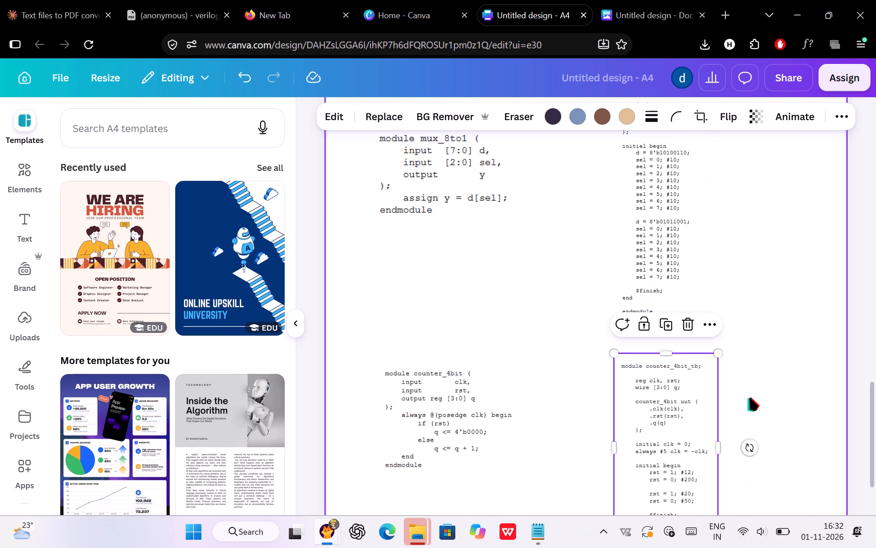
scroll(750, 398, "down", 5)
left_click(694, 366)
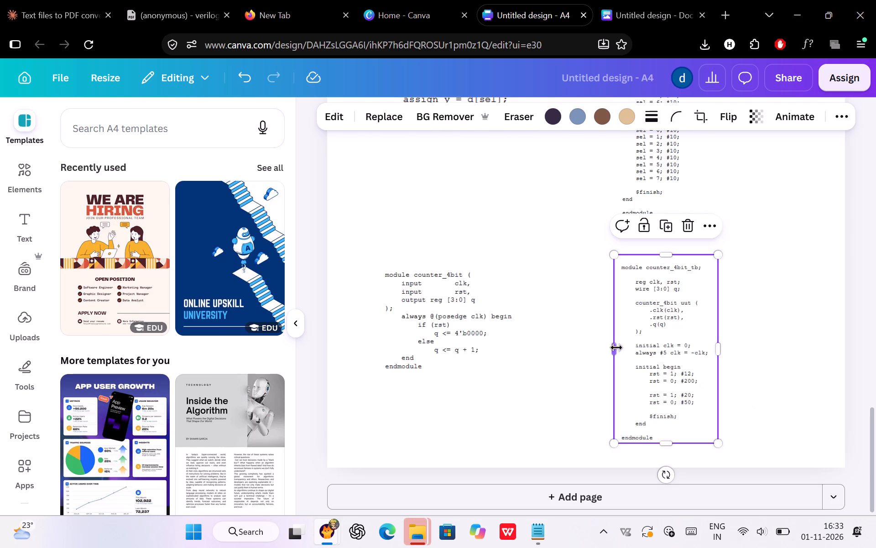
left_click(572, 335)
Crop the empty area beside the code from the right edge of the comparator_4bit design snip on page 1.
scroll(569, 334, "up", 5)
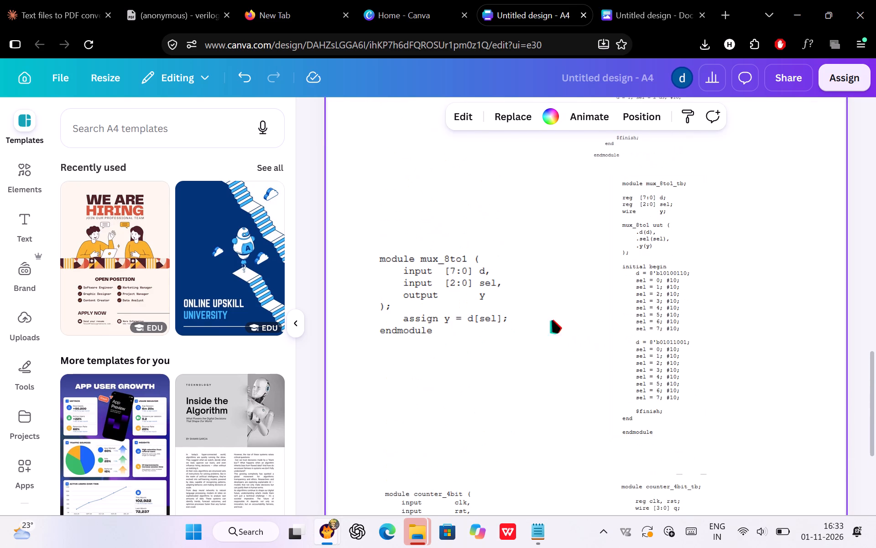
scroll(486, 310, "up", 14)
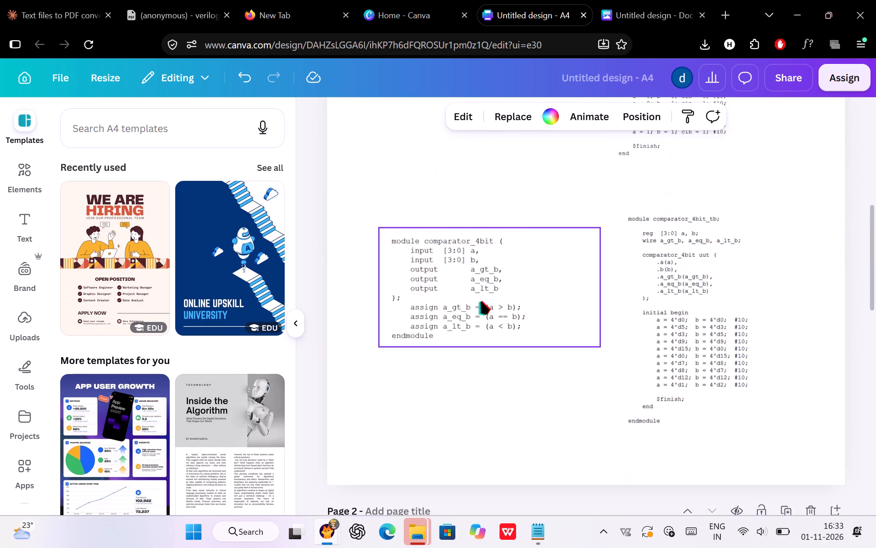
scroll(481, 301, "up", 9)
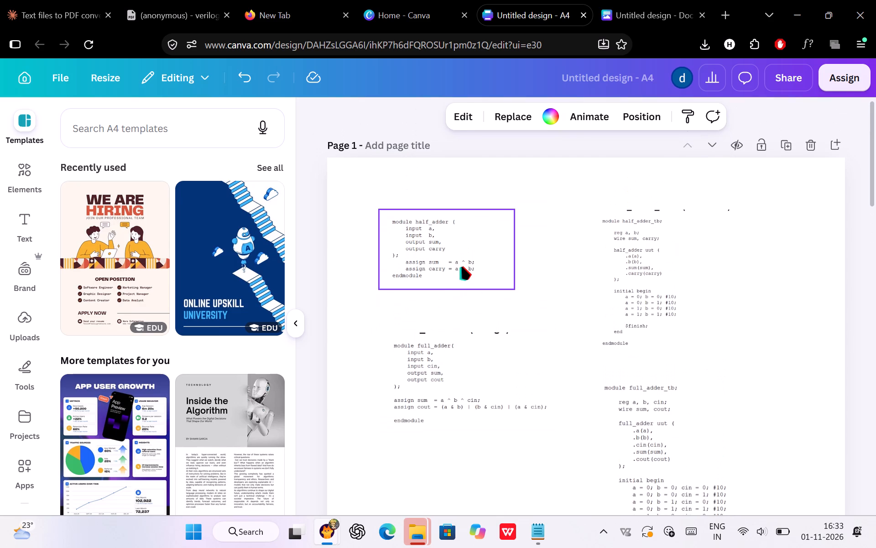
left_click(462, 267)
left_click(470, 373)
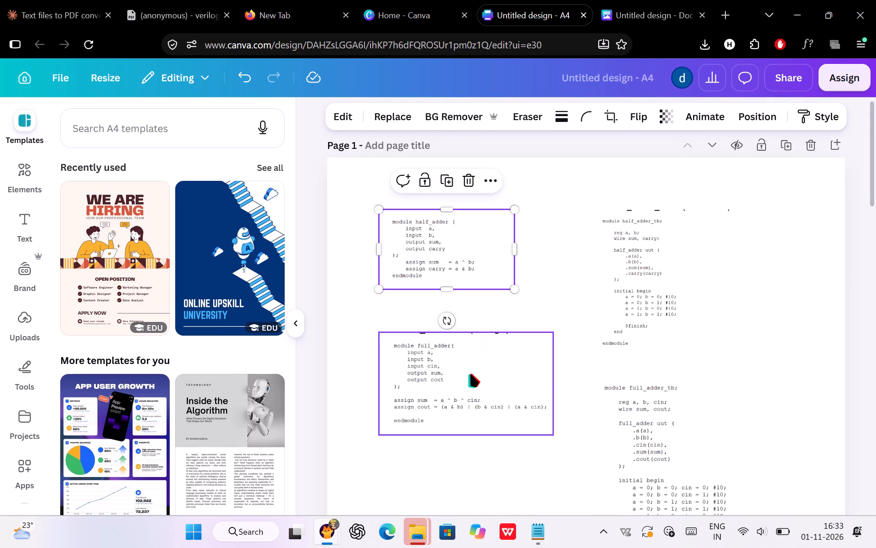
scroll(487, 358, "down", 7)
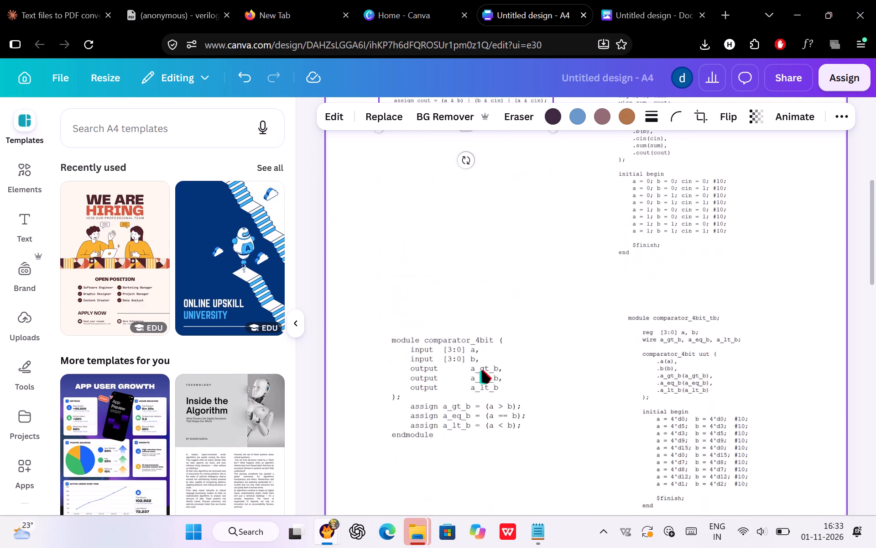
left_click(477, 384)
left_click_drag(598, 381, 587, 382)
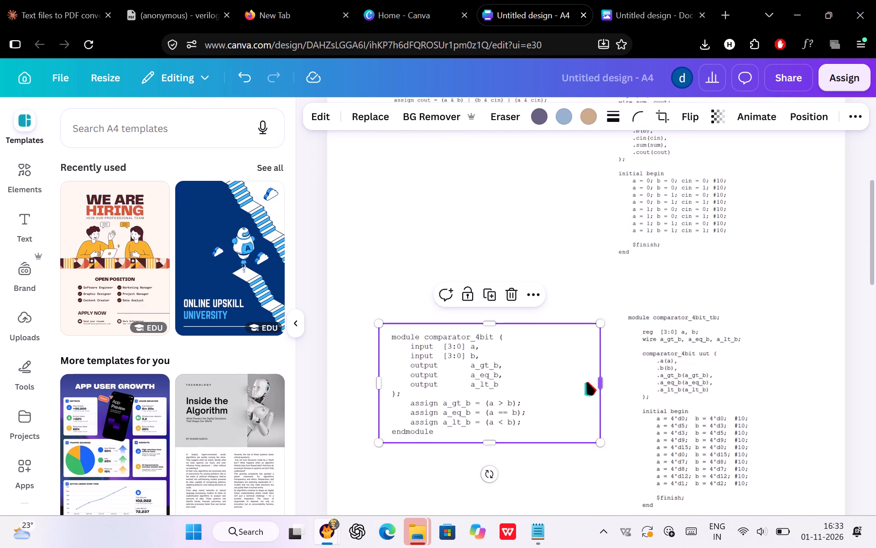
left_click_drag(587, 382, 536, 388)
left_click(561, 378)
Move the comparator_4bit design snip up on page 1 so it sits beneath the full_adder design.
scroll(561, 378, "up", 3)
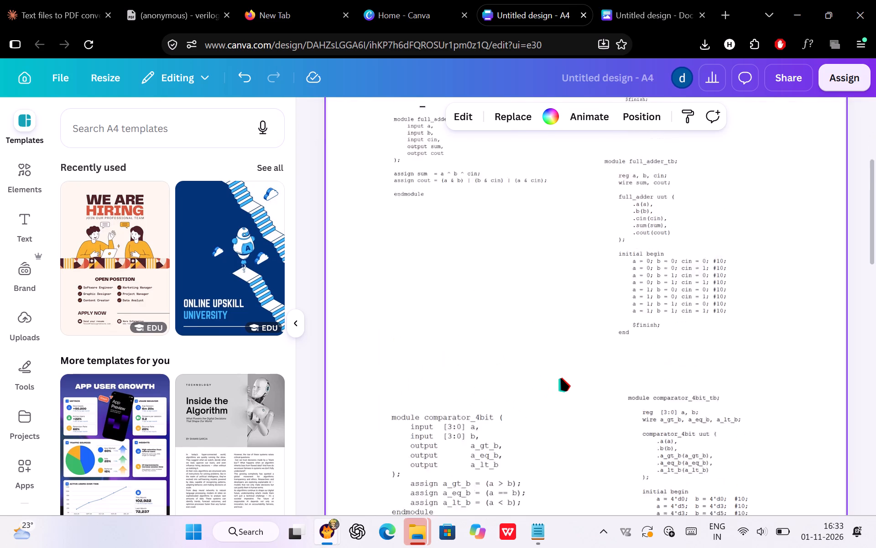
left_click_drag(502, 488, 501, 327)
left_click(572, 358)
scroll(572, 359, "up", 3)
scroll(572, 359, "down", 4)
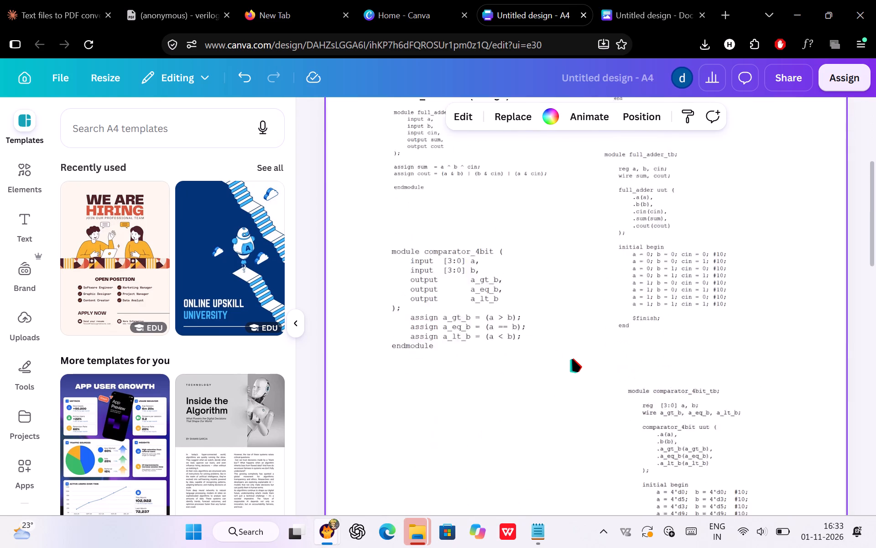
Move the demux_1to4 design snip from page 2 onto page 1, beneath the comparator_4bit design.
scroll(572, 359, "down", 12)
left_click(456, 309)
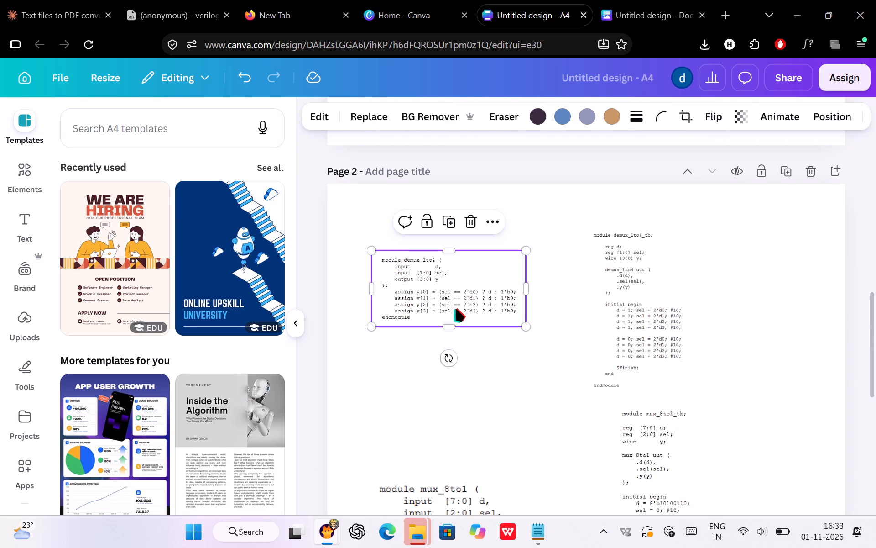
scroll(456, 309, "up", 2)
left_click_drag(449, 371, 455, 234)
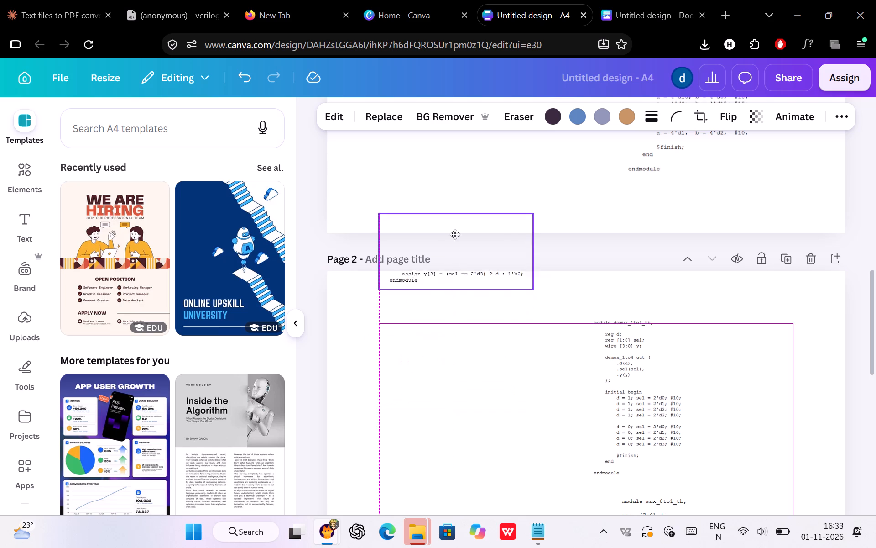
left_click_drag(455, 234, 453, 173)
scroll(462, 207, "up", 7)
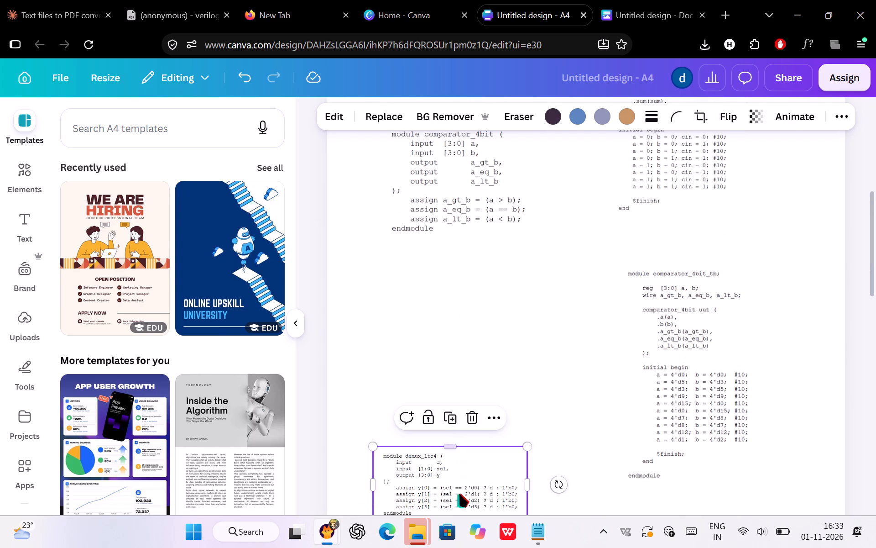
left_click_drag(461, 493, 457, 310)
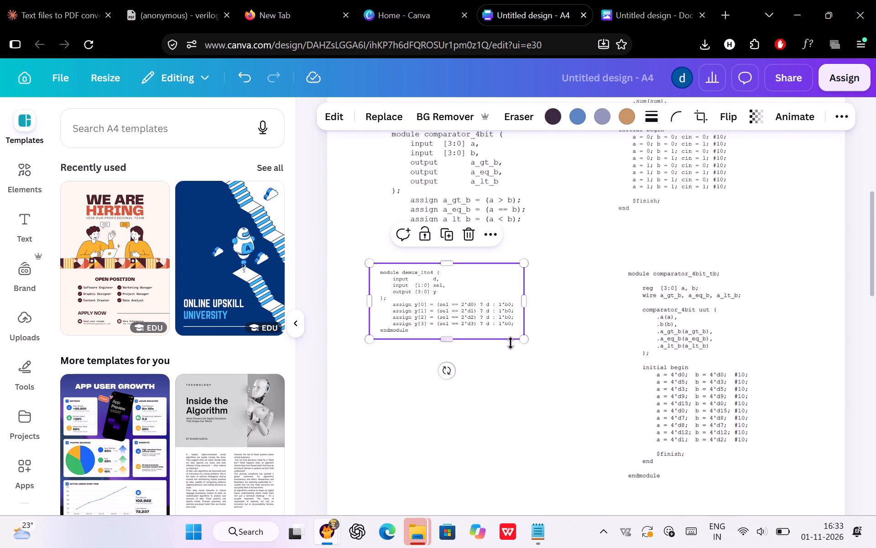
left_click(530, 371)
Close up the page 1 design column by moving the full_adder, comparator_4bit and demux_1to4 design snips slightly higher.
scroll(532, 371, "up", 9)
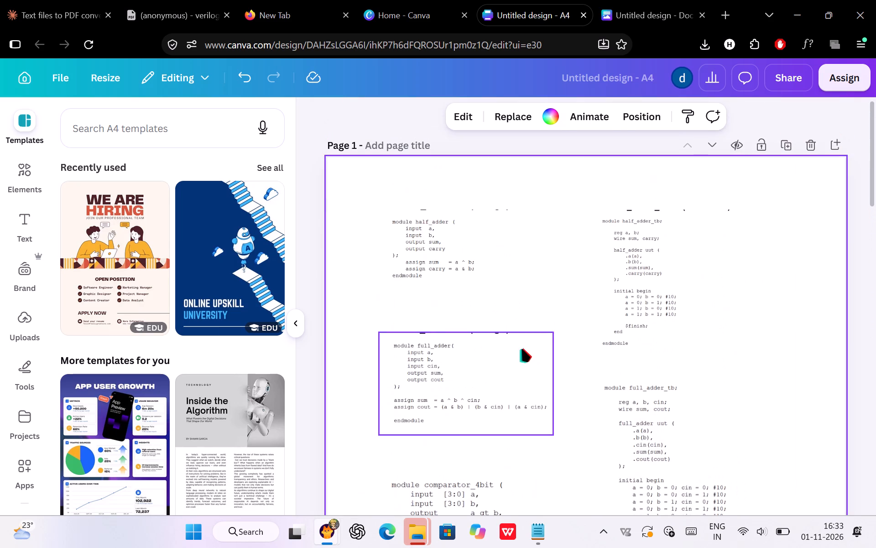
left_click_drag(505, 387, 504, 364)
scroll(504, 364, "down", 2)
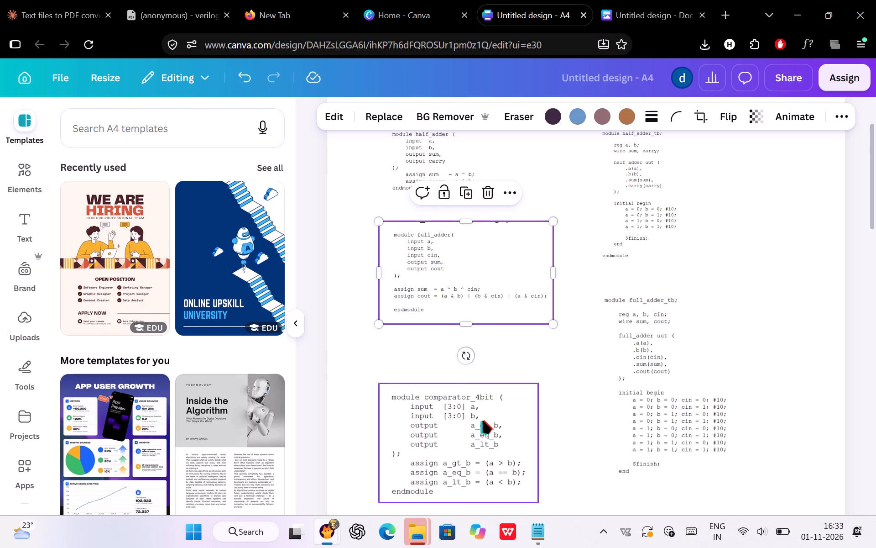
left_click_drag(483, 421, 482, 387)
scroll(486, 388, "down", 4)
left_click_drag(477, 406, 474, 386)
Move the mux_8to1 design snip from page 2 onto page 1, beneath the demux_1to4 design.
scroll(474, 386, "down", 10)
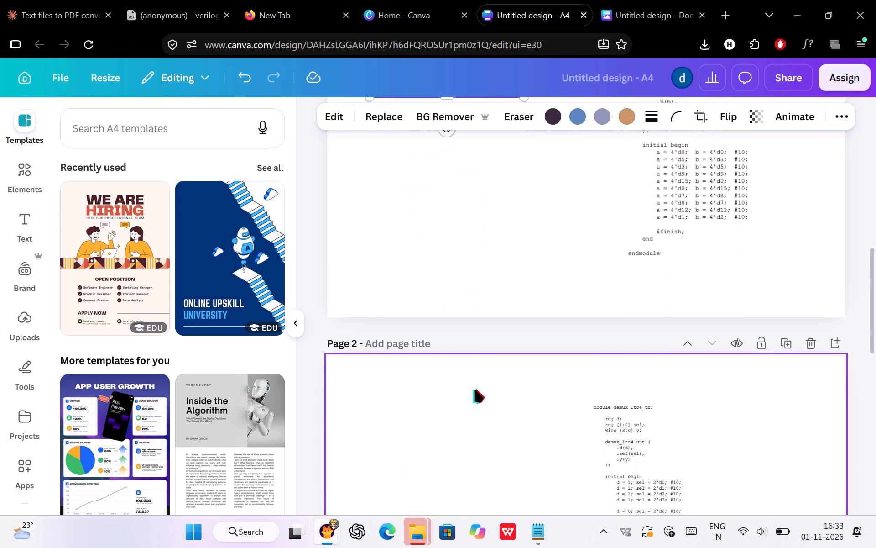
scroll(475, 395, "down", 7)
left_click(453, 272)
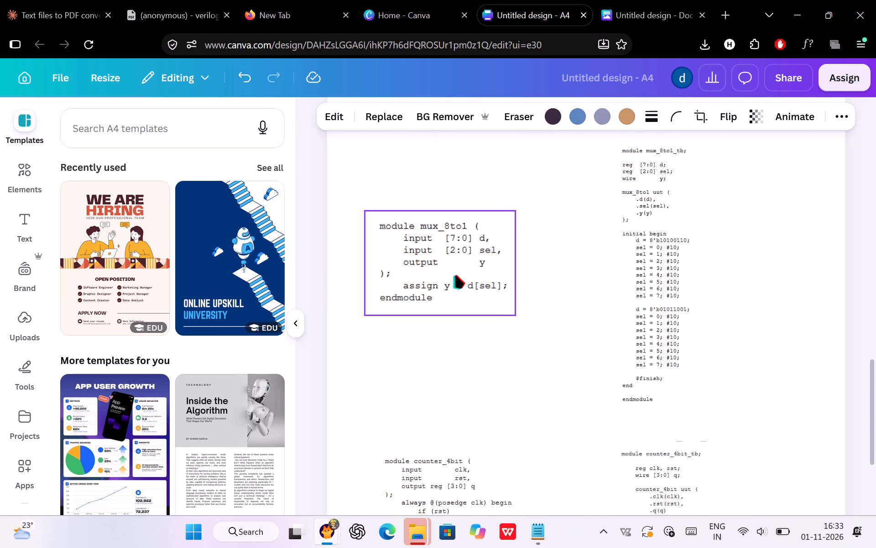
left_click_drag(455, 275, 455, 207)
scroll(480, 381, "up", 4)
left_click_drag(468, 386, 468, 354)
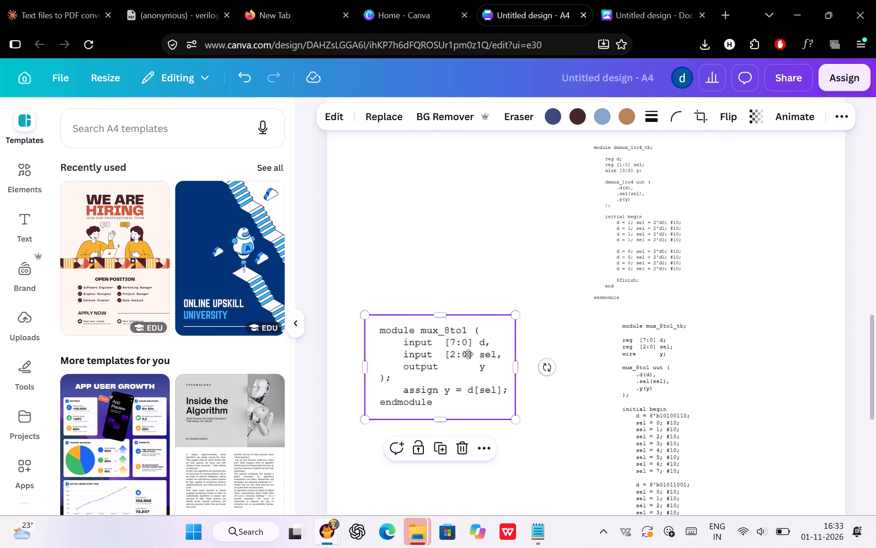
left_click_drag(468, 354, 468, 225)
scroll(479, 311, "up", 7)
left_click_drag(456, 507, 467, 358)
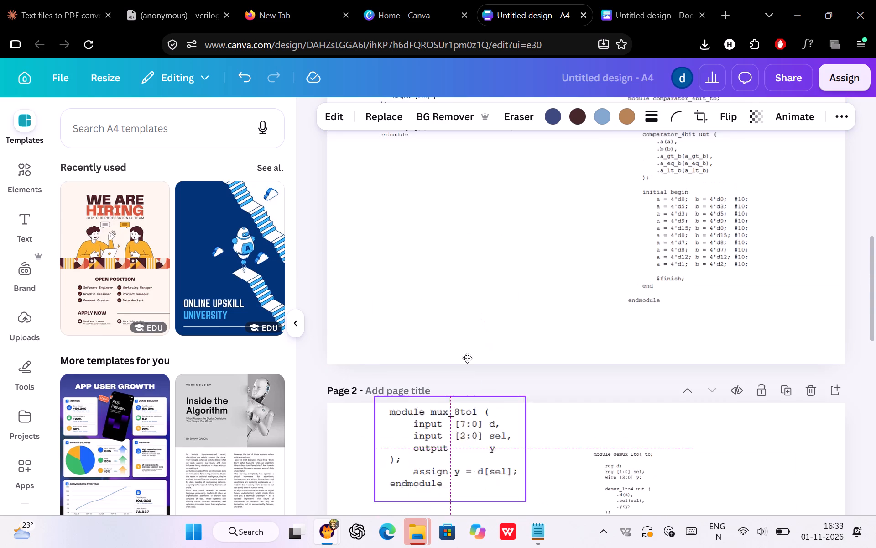
left_click_drag(467, 358, 448, 223)
scroll(460, 295, "up", 5)
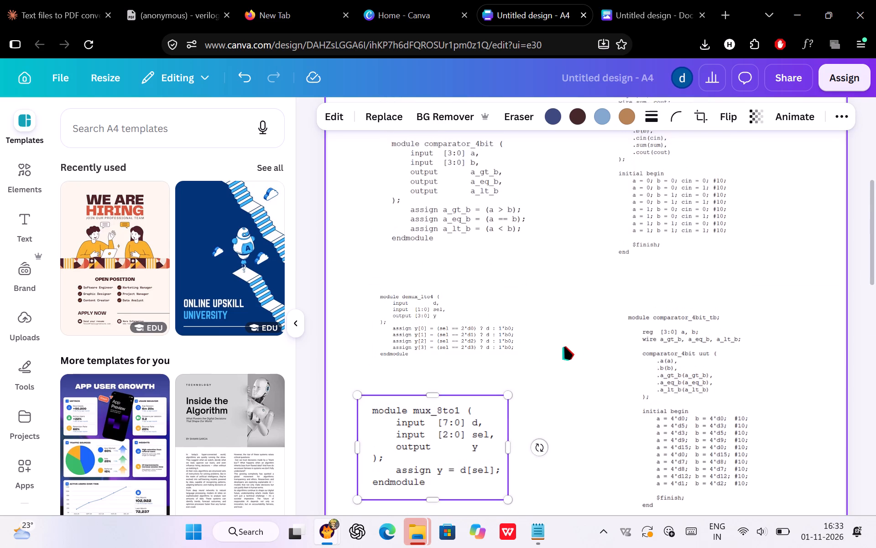
Enlarge the demux_1to4 design snip on page 1 slightly, closer to the size of the neighbouring design code.
scroll(577, 339, "down", 6)
scroll(607, 325, "down", 2, "ctrl")
scroll(606, 325, "up", 5)
scroll(605, 325, "down", 3)
scroll(605, 325, "down", 1, "ctrl")
scroll(605, 325, "up", 3)
scroll(605, 325, "up", 2, "ctrl")
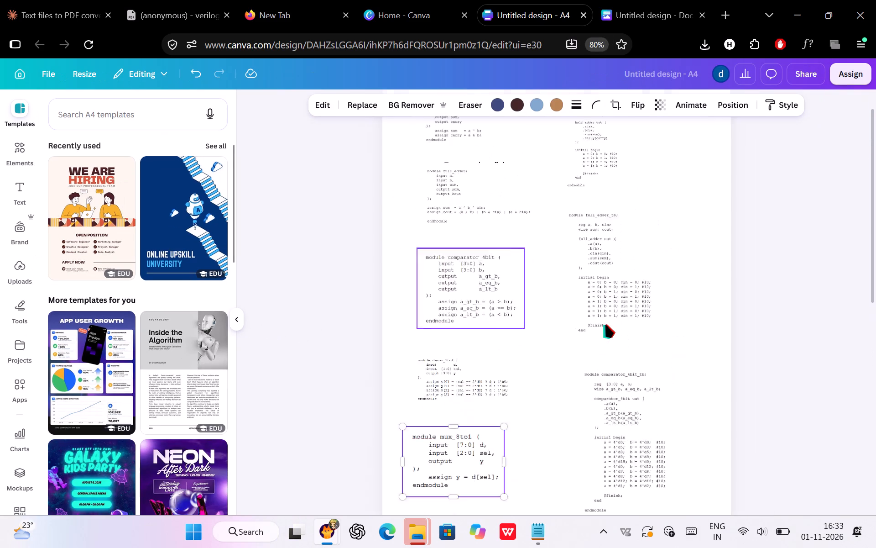
scroll(605, 325, "up", 2, "ctrl")
left_click(463, 377)
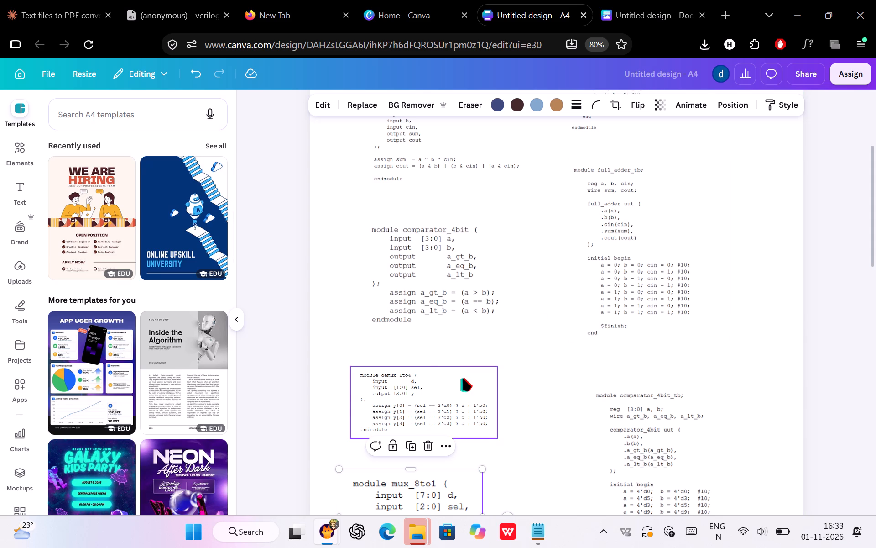
left_click_drag(498, 368, 501, 365)
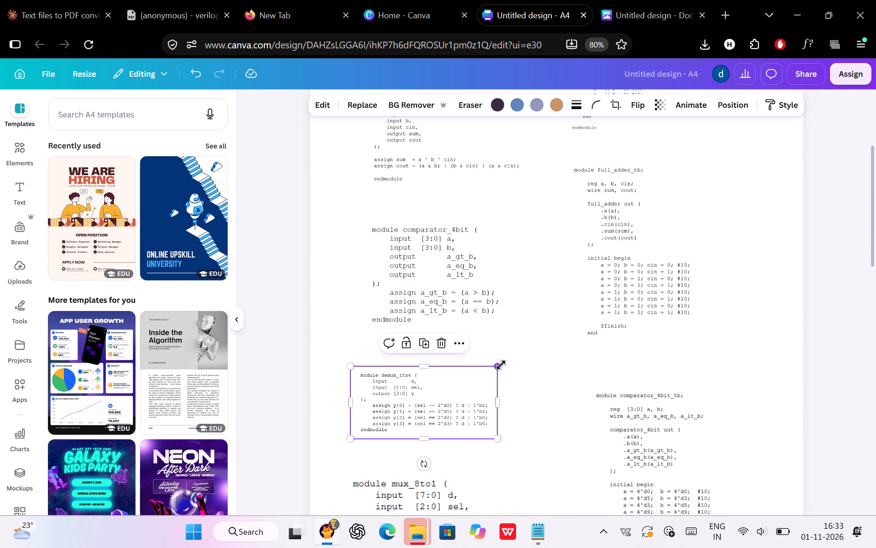
left_click_drag(501, 365, 517, 353)
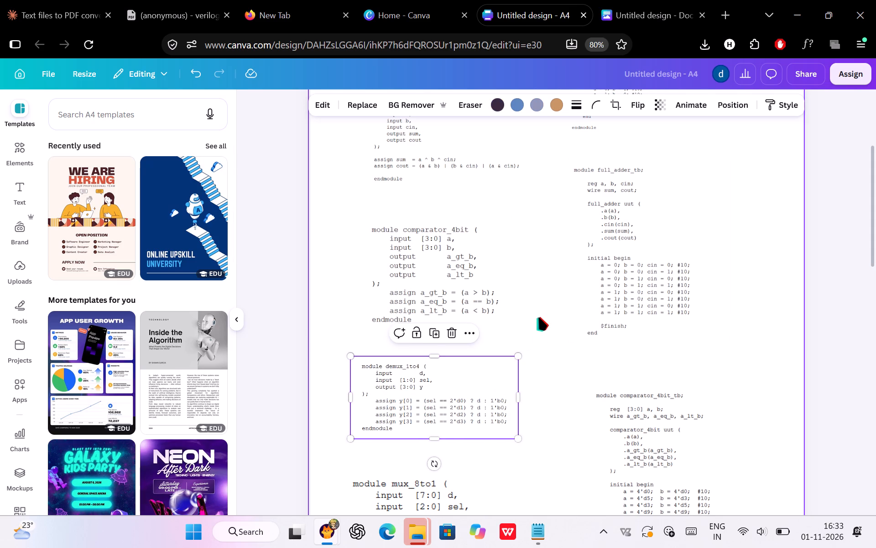
Crop the leftover heading from the top of the full_adder design snip and move the snip up close beneath the half_adder design.
scroll(538, 317, "up", 2)
left_click(444, 230)
scroll(444, 230, "up", 3)
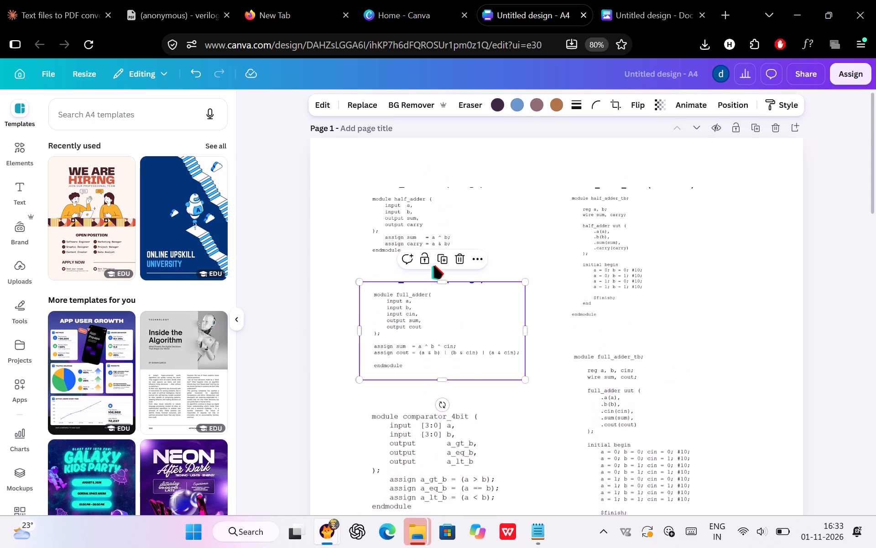
left_click_drag(439, 281, 439, 286)
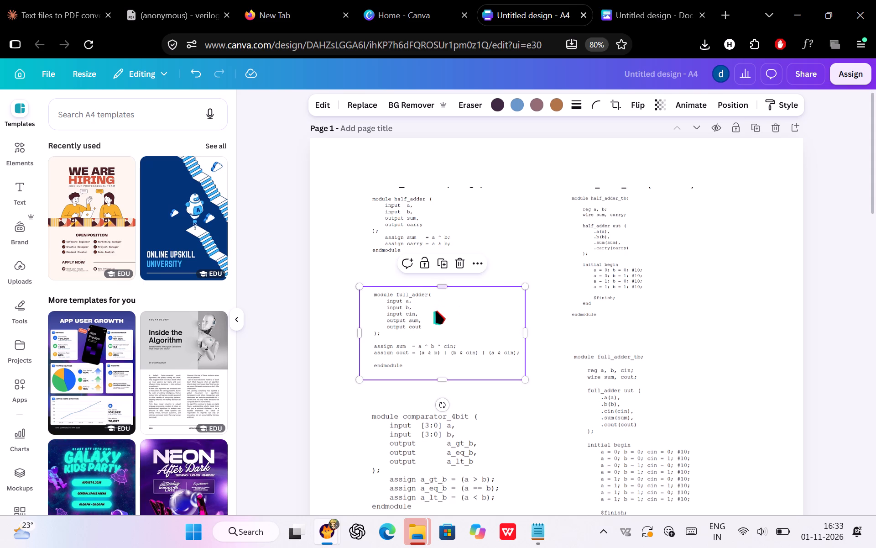
left_click_drag(436, 311, 434, 289)
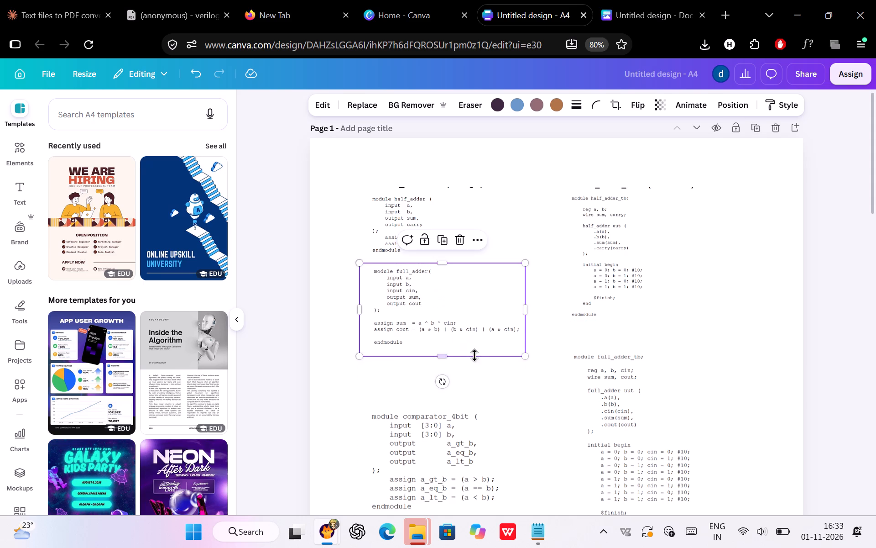
left_click_drag(449, 358, 446, 353)
left_click(484, 385)
Move the comparator_4bit and demux_1to4 design snips up on page 1 to close the gaps beneath the full_adder design.
left_click_drag(432, 470, 430, 429)
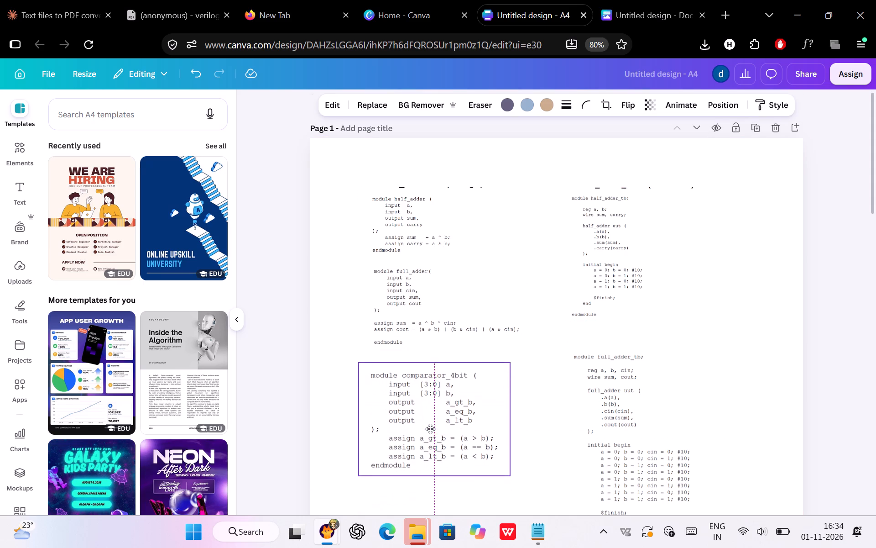
left_click_drag(430, 429, 434, 427)
left_click(548, 446)
scroll(549, 446, "down", 3)
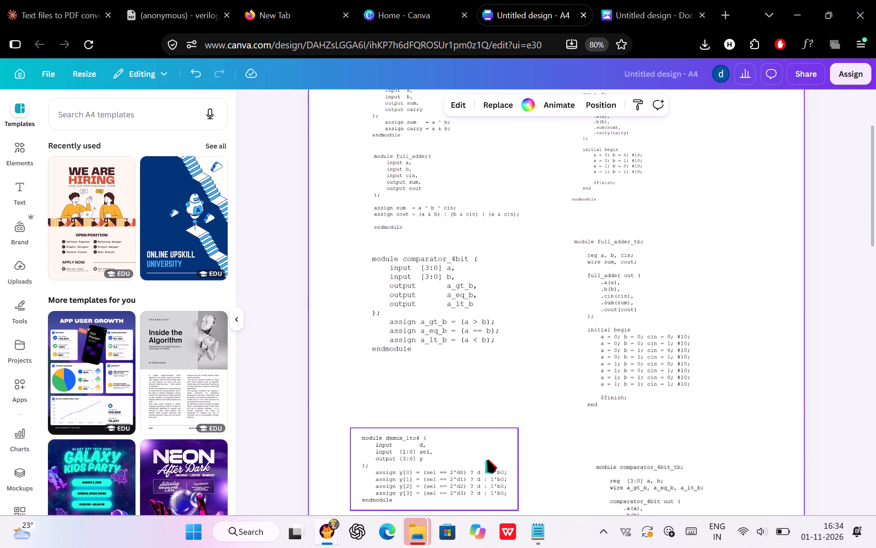
left_click_drag(465, 468, 464, 415)
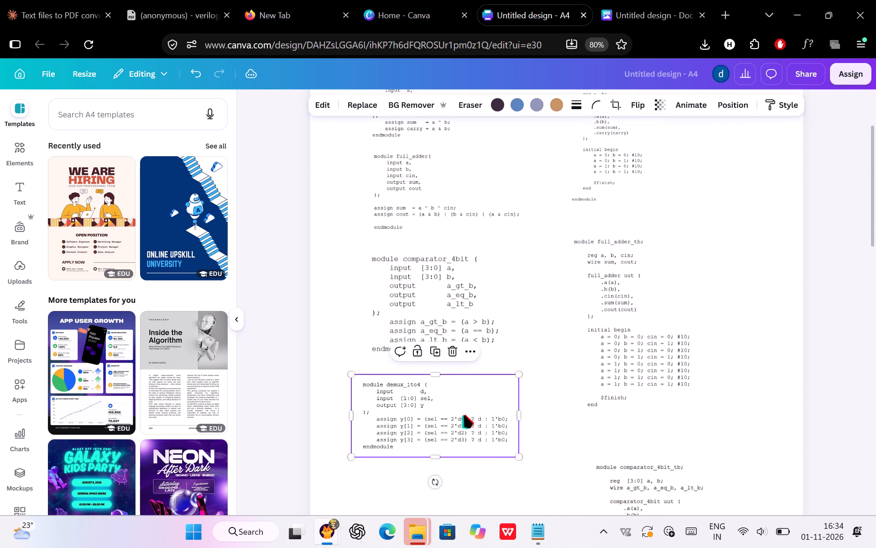
left_click(549, 450)
Move the mux_8to1 design snip up beneath the demux_1to4 design on page 1 and shrink it slightly.
scroll(549, 450, "down", 5)
left_click_drag(423, 410, 422, 406)
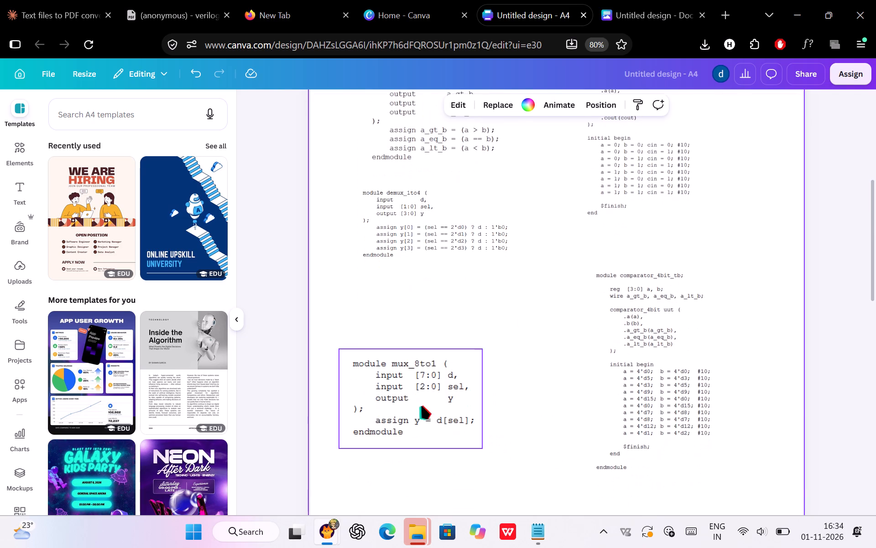
left_click_drag(422, 406, 431, 341)
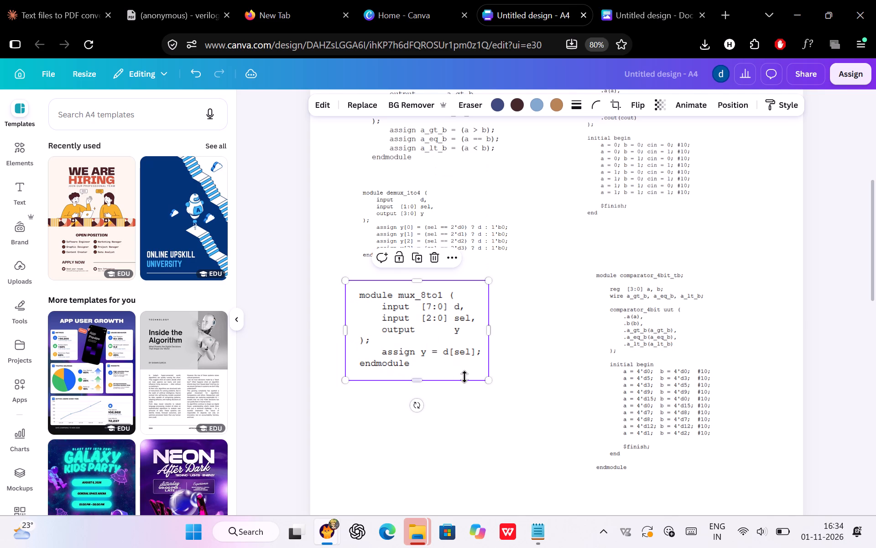
left_click_drag(485, 377, 480, 372)
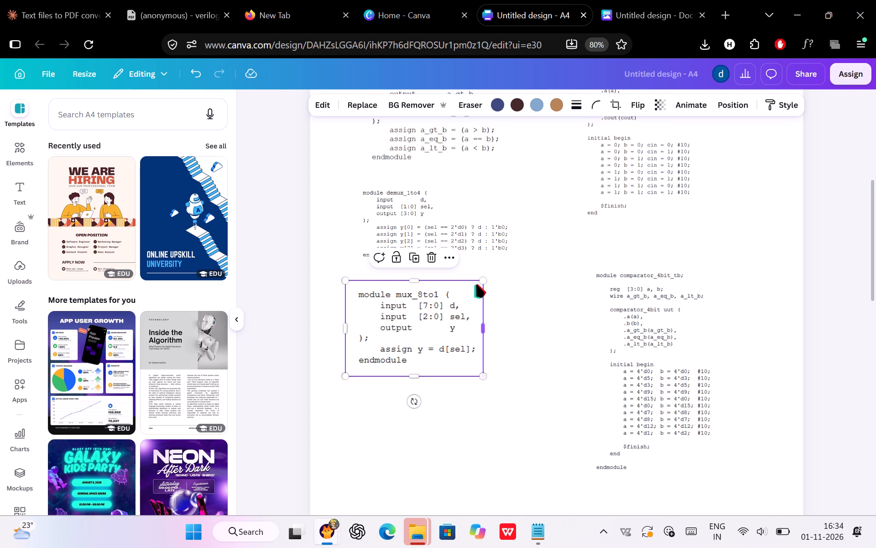
left_click(485, 248)
Move the counter_4bit design snip from page 2 onto page 1, placing it directly beneath the mux_8to1 design.
scroll(494, 312, "down", 8)
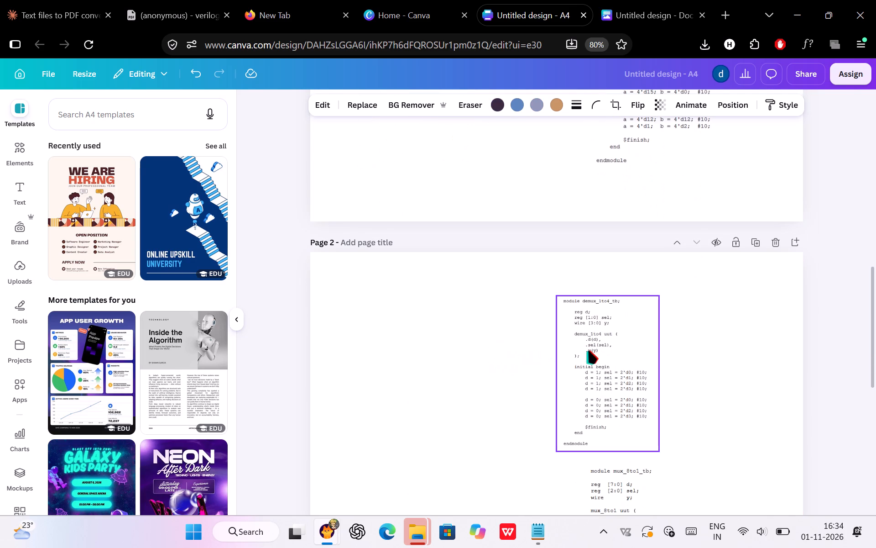
left_click(589, 351)
scroll(520, 397, "down", 2)
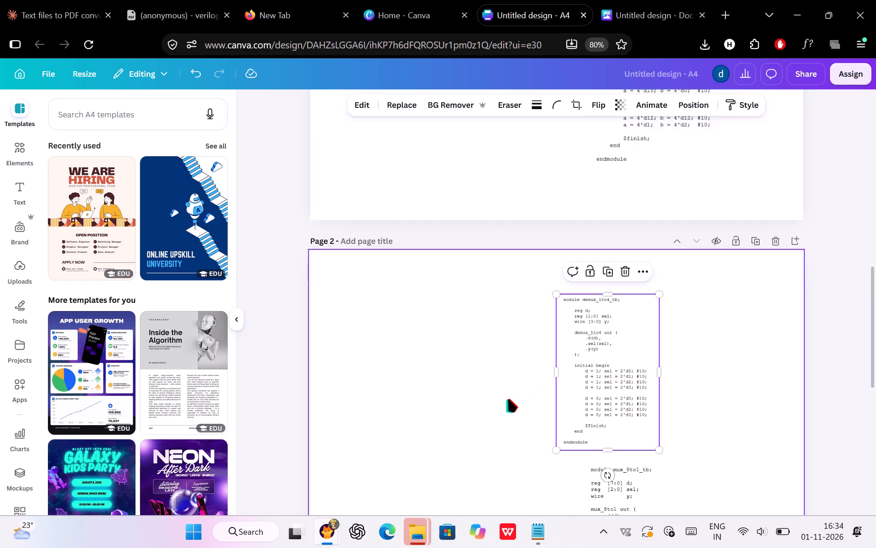
scroll(508, 399, "down", 10)
left_click(419, 373)
left_click_drag(419, 372, 417, 369)
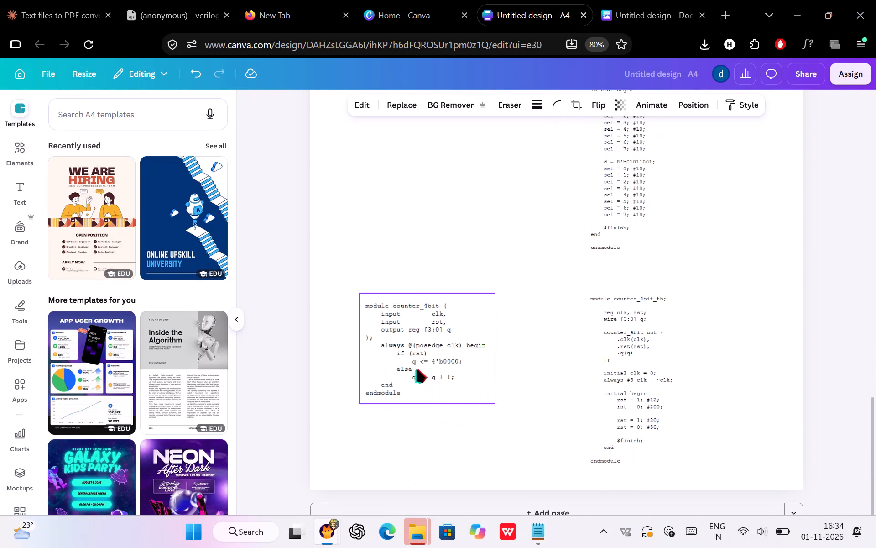
left_click_drag(417, 369, 411, 214)
scroll(460, 298, "up", 6)
left_click_drag(443, 410, 460, 205)
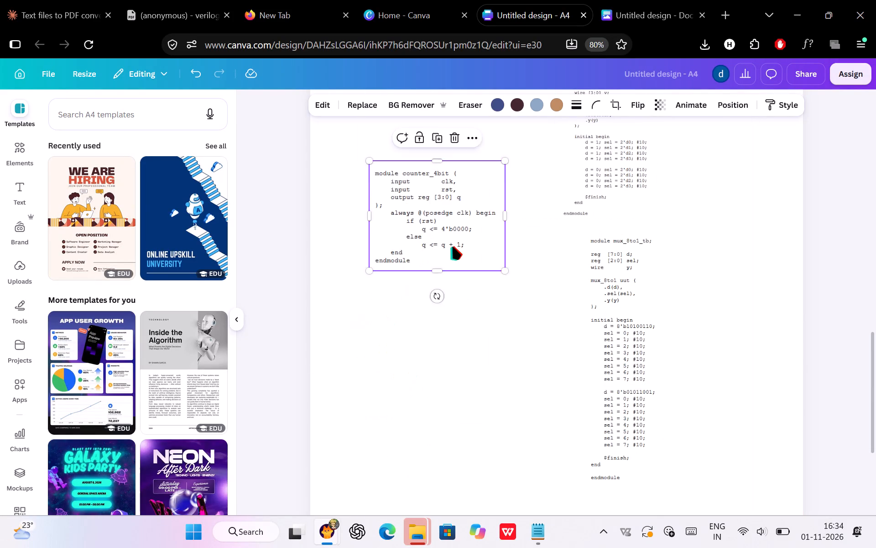
scroll(452, 253, "up", 13)
scroll(452, 256, "down", 7)
left_click_drag(451, 454, 447, 306)
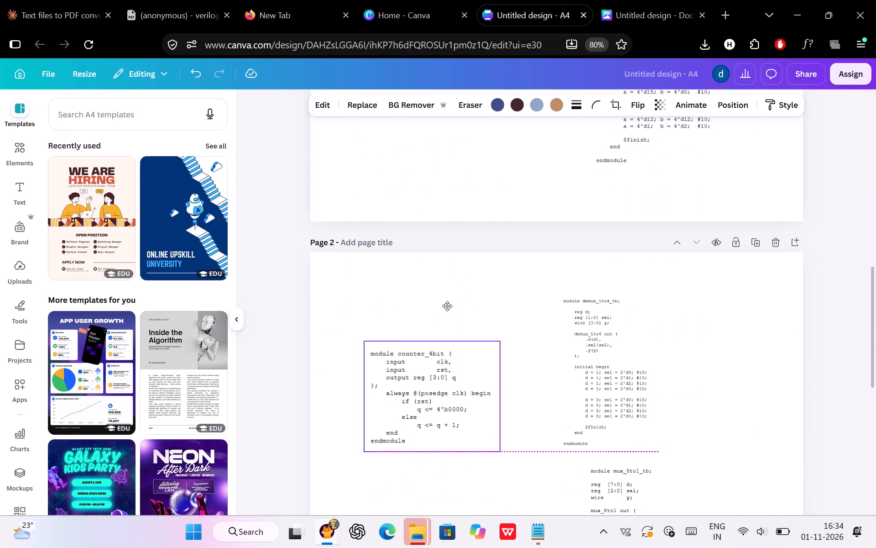
left_click_drag(447, 306, 449, 199)
left_click_drag(449, 195, 438, 169)
scroll(439, 179, "up", 2)
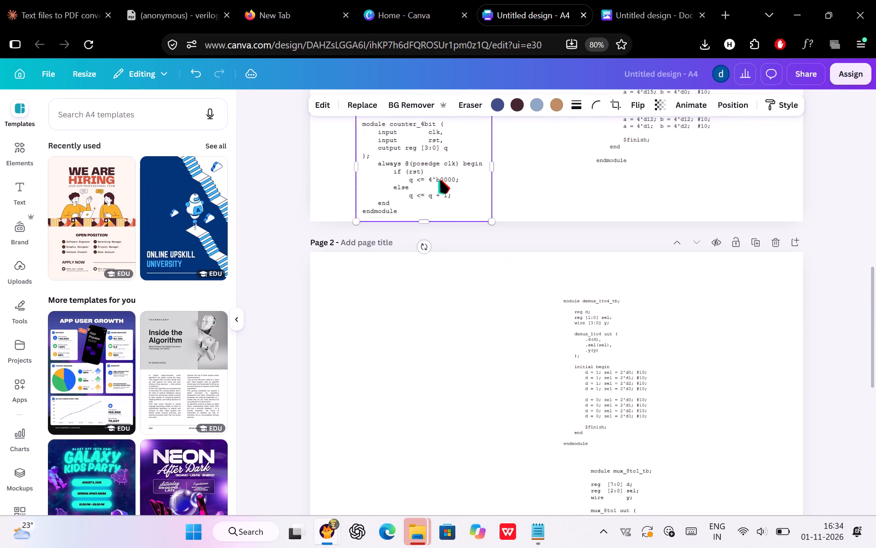
scroll(440, 180, "up", 2)
left_click_drag(428, 299, 426, 263)
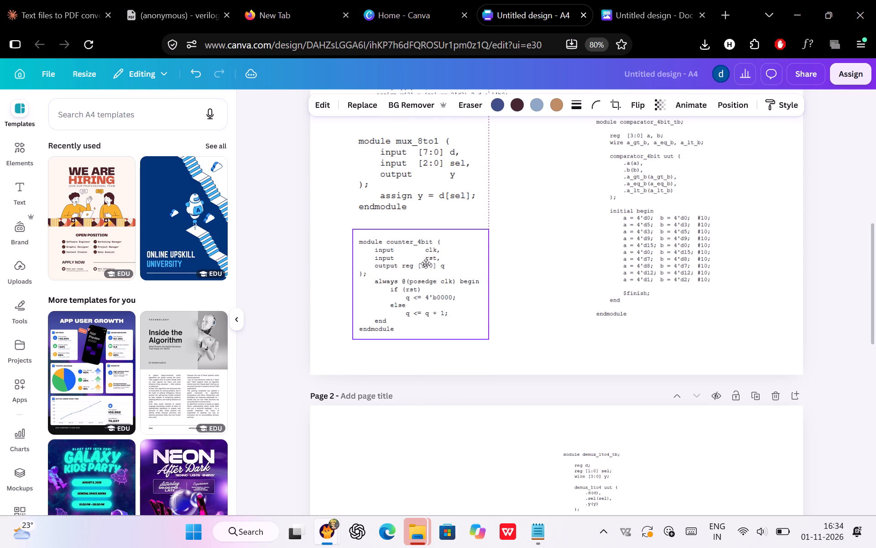
left_click_drag(426, 263, 422, 264)
left_click(532, 260)
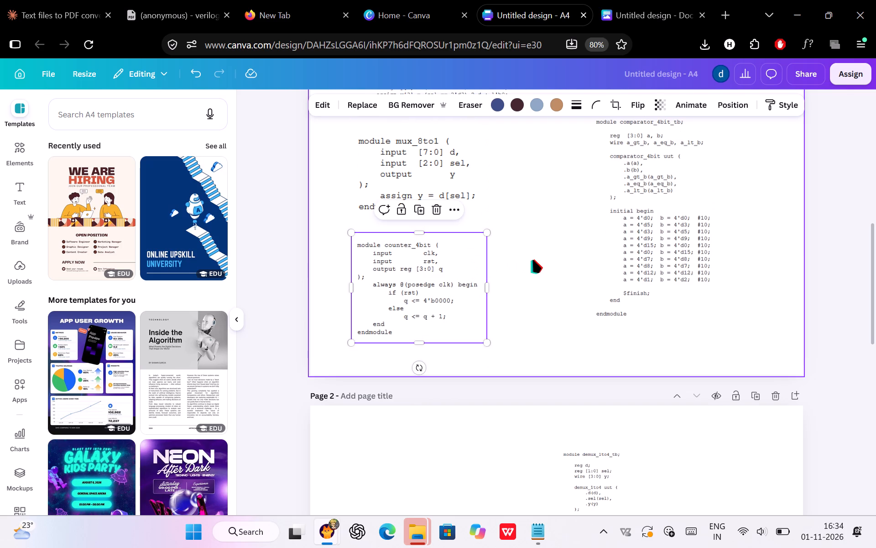
Move the demux_1to4 testbench to the left side of page 2 and line up the mux_8to1 testbench's top edge beside it.
scroll(533, 260, "up", 3)
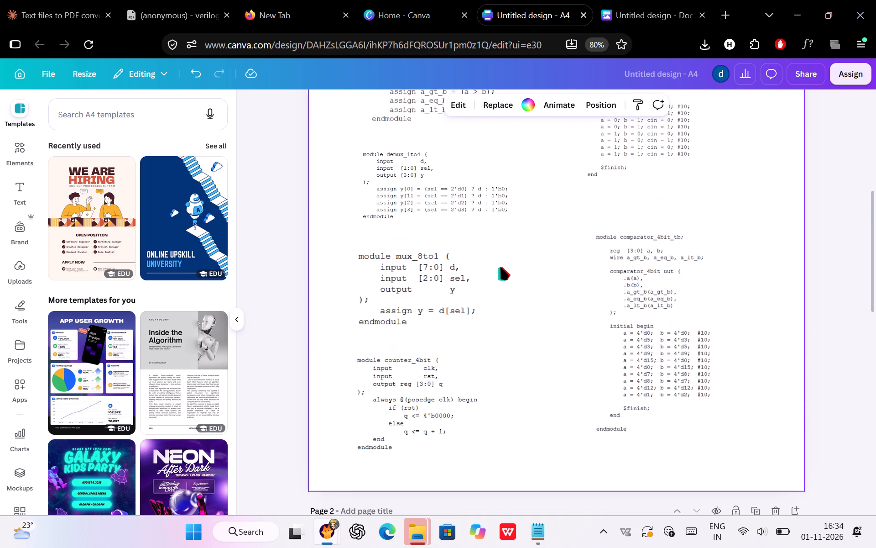
scroll(518, 269, "up", 5)
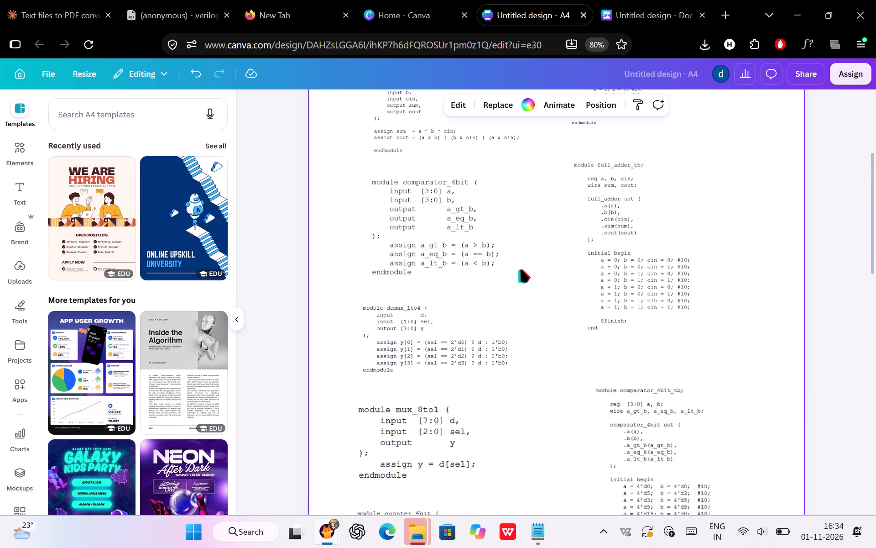
scroll(517, 266, "up", 3)
scroll(517, 266, "down", 4, "ctrl")
scroll(624, 316, "down", 3)
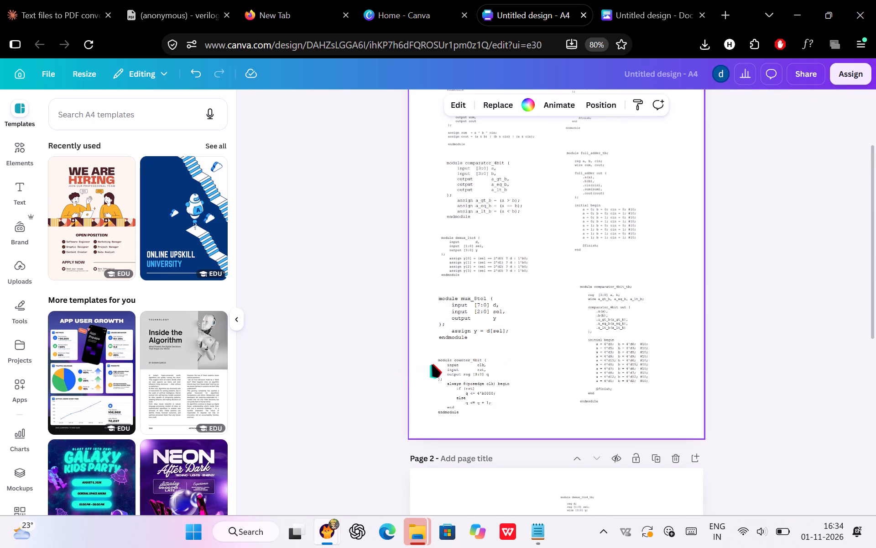
scroll(605, 286, "up", 3)
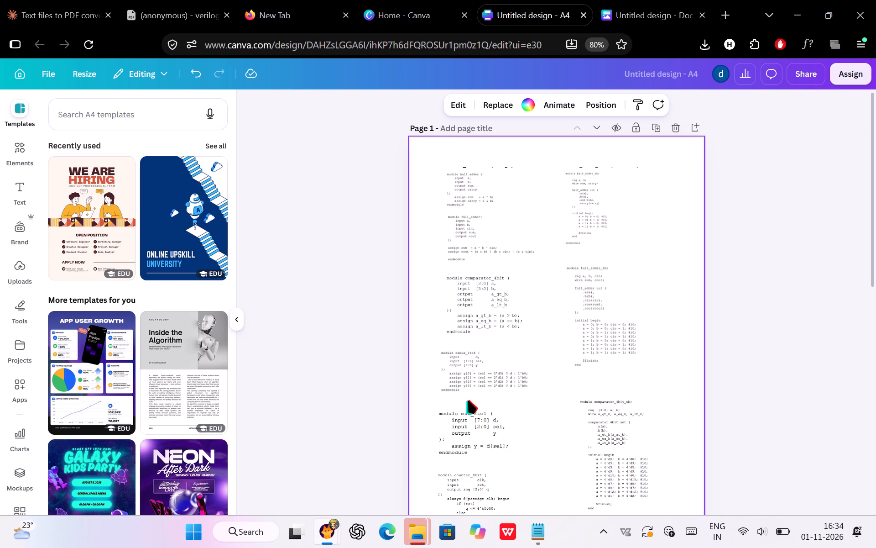
scroll(466, 400, "down", 10)
left_click_drag(598, 272, 523, 270)
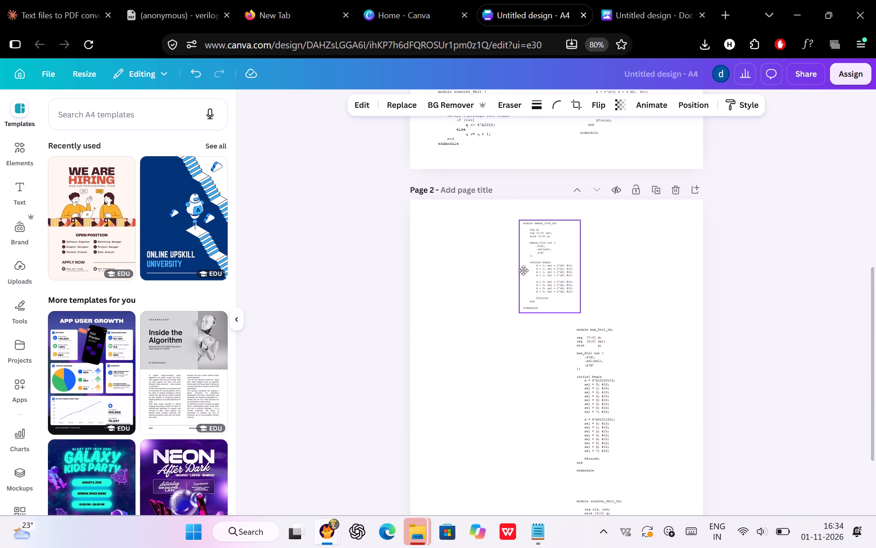
left_click_drag(523, 270, 482, 270)
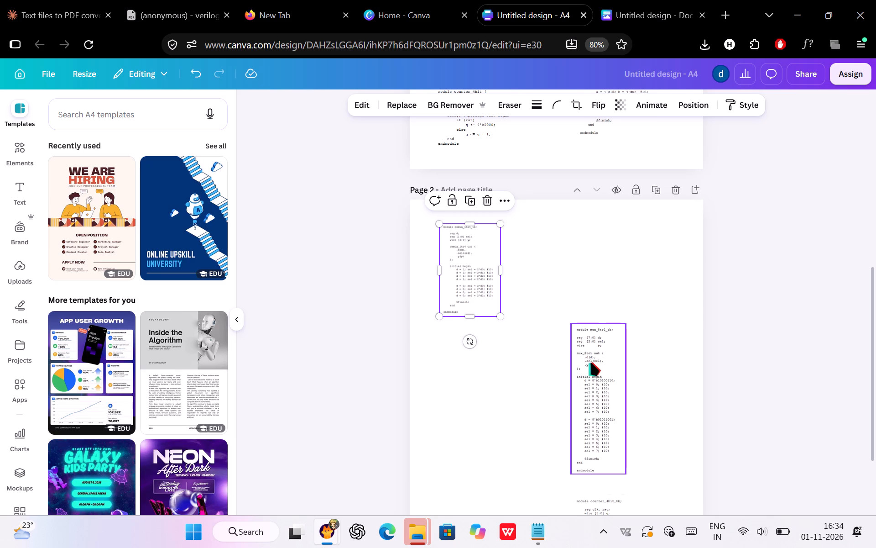
left_click_drag(600, 373, 555, 271)
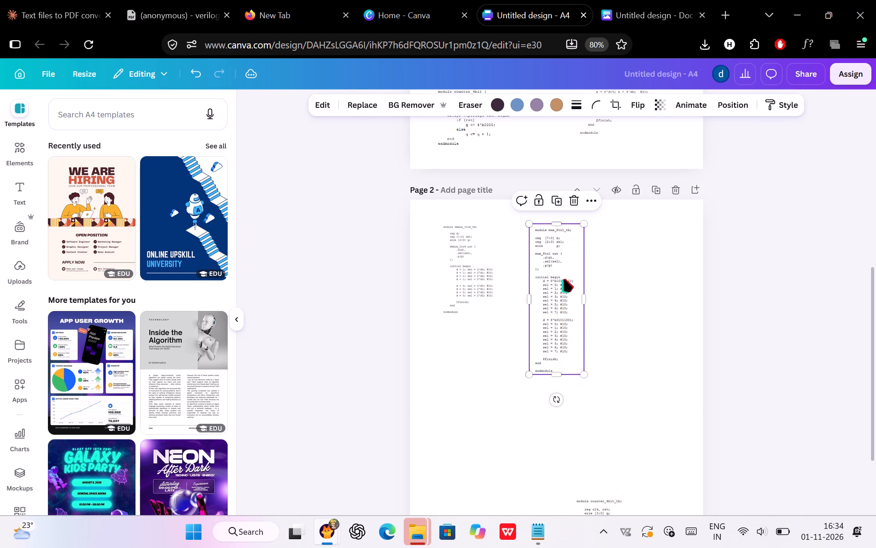
Move the counter_4bit testbench up on page 2 beside the mux_8to1 testbench, completing a top-aligned row of three.
scroll(606, 441, "down", 3)
left_click_drag(604, 453, 602, 432)
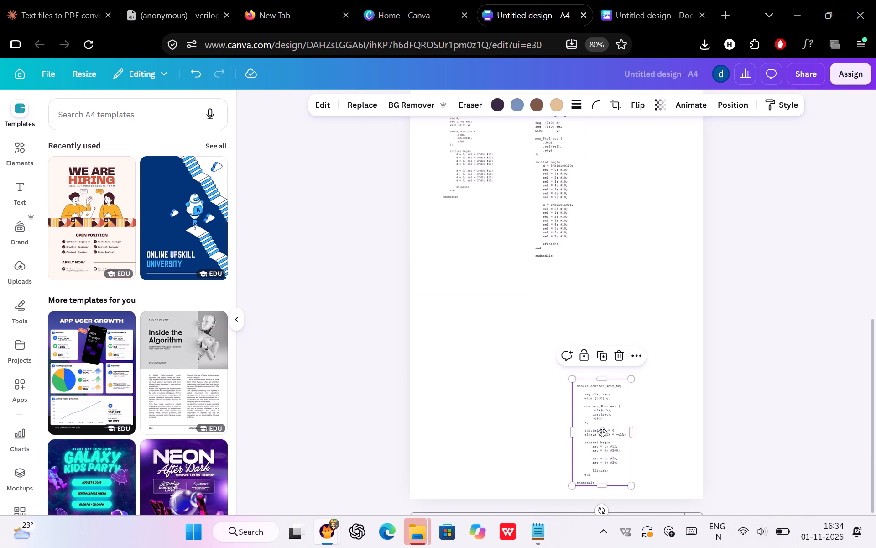
left_click_drag(602, 432, 632, 200)
scroll(629, 217, "up", 3)
left_click_drag(623, 320, 632, 304)
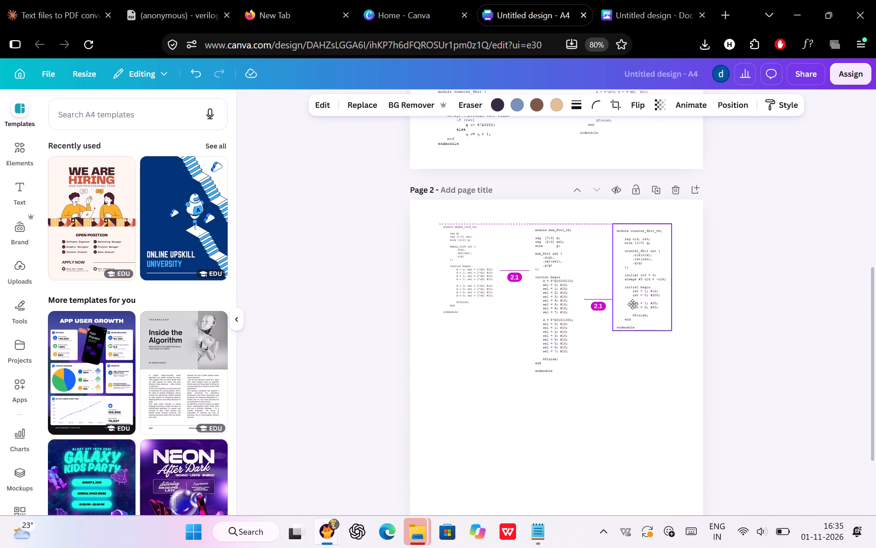
left_click_drag(632, 304, 613, 304)
left_click(744, 302)
Look over both pages to check the arrangement of the design snips and testbenches.
scroll(745, 303, "up", 10)
scroll(454, 297, "up", 3, "ctrl")
scroll(454, 297, "down", 3)
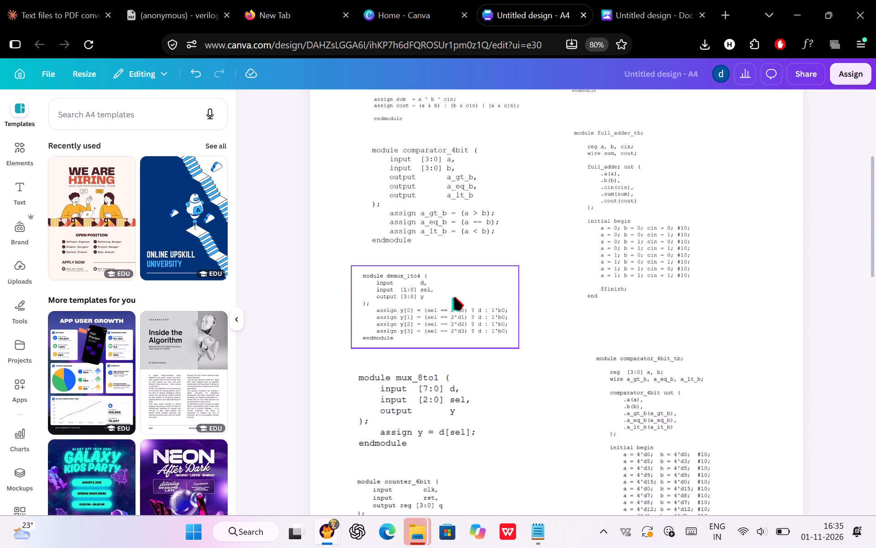
scroll(454, 297, "down", 14)
left_click(441, 268)
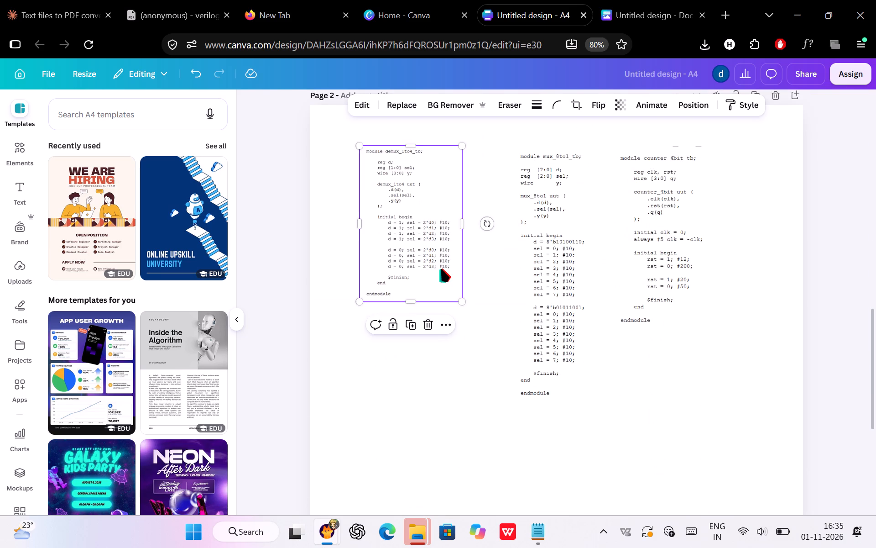
left_click(803, 375)
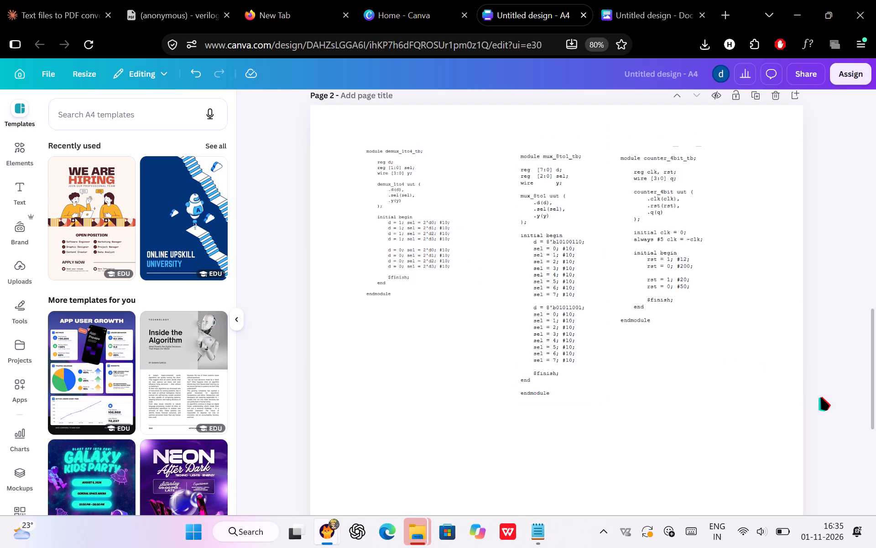
scroll(713, 344, "down", 6)
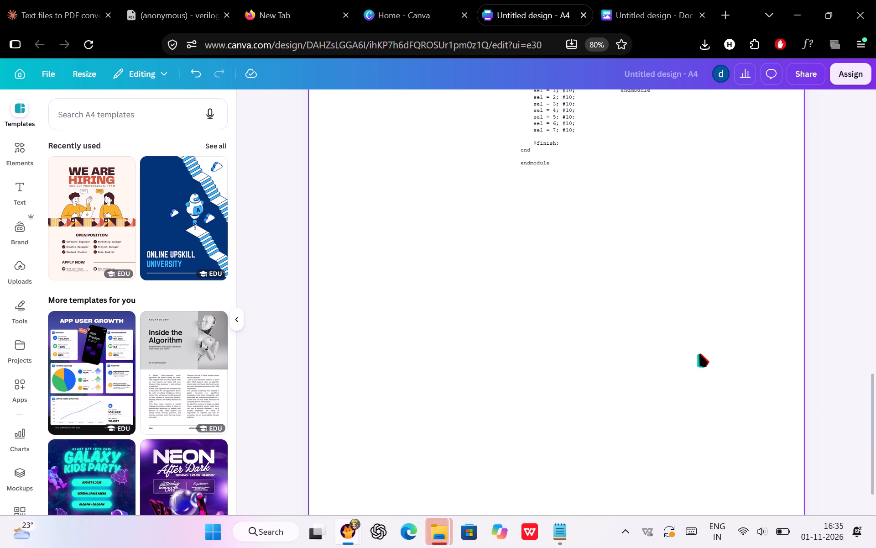
scroll(698, 347, "up", 5)
Narrow the demux_1to4 testbench snip on page 2 very slightly at its right edge.
left_click(449, 221)
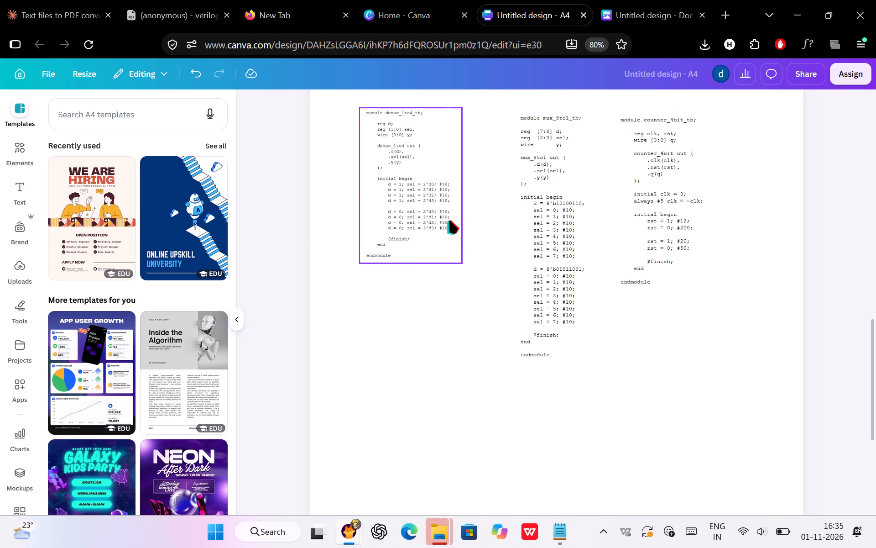
left_click(459, 188)
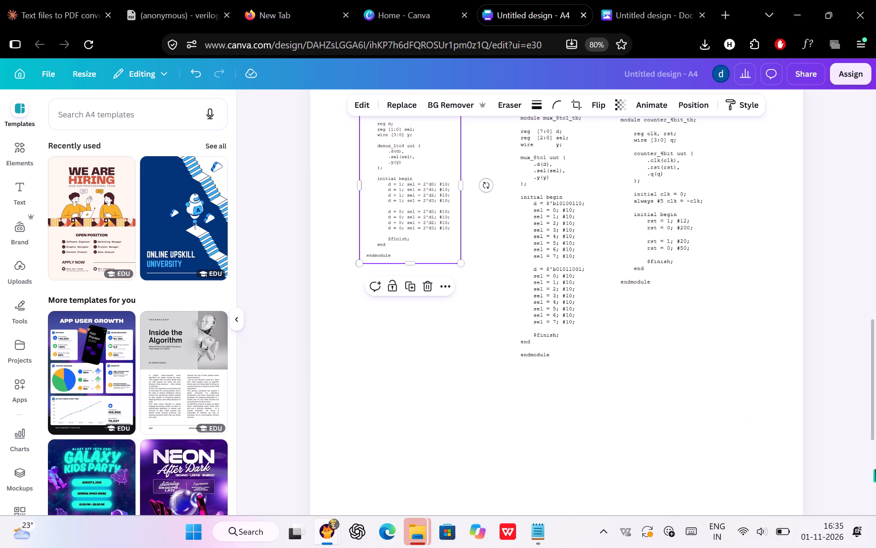
Widen the counter_4bit design snip on page 1 very slightly at its right edge, to a width of about 5.8.
scroll(679, 391, "up", 5)
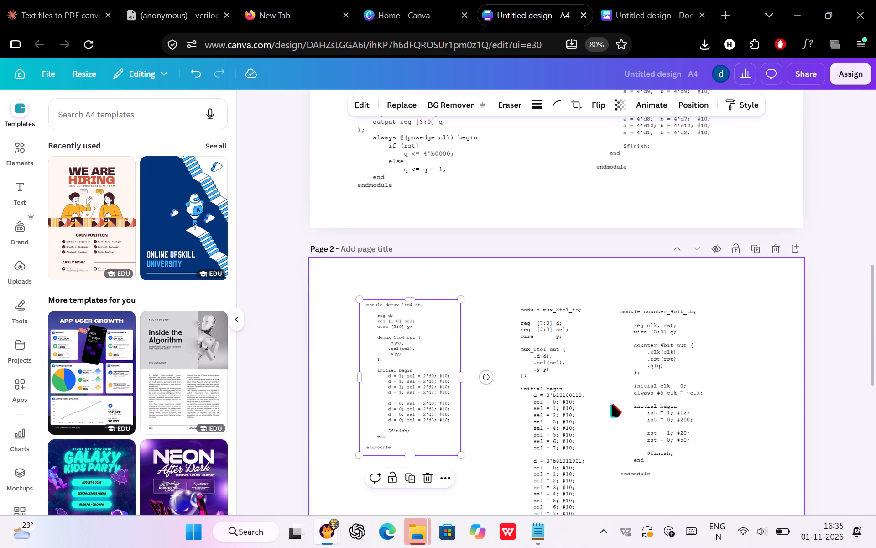
scroll(597, 406, "up", 7)
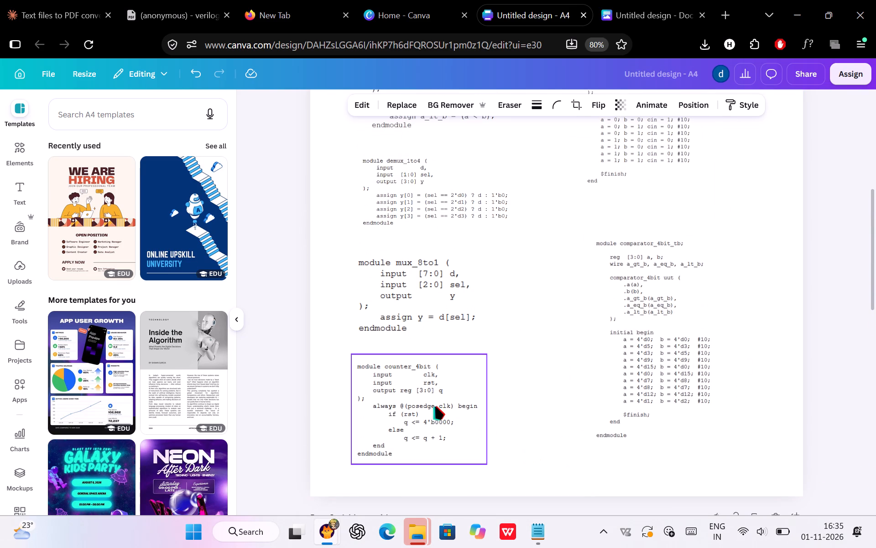
left_click(435, 406)
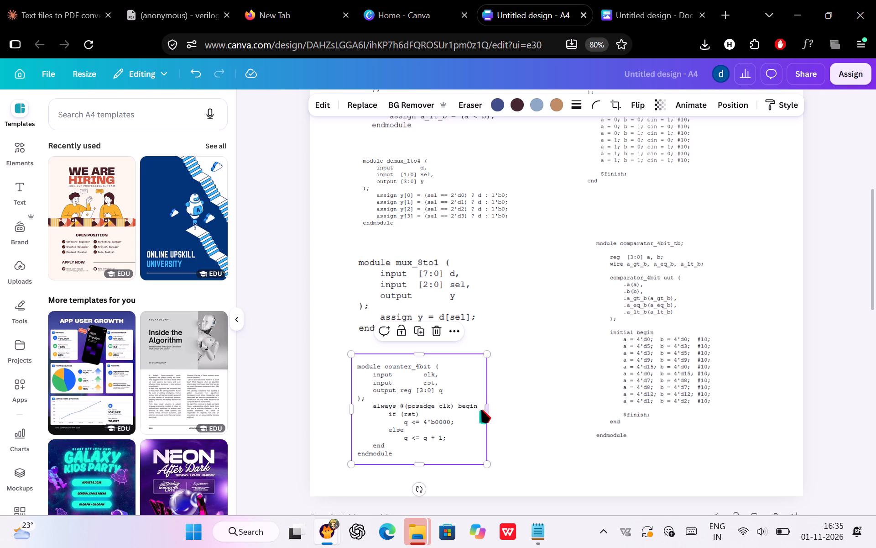
left_click(484, 408)
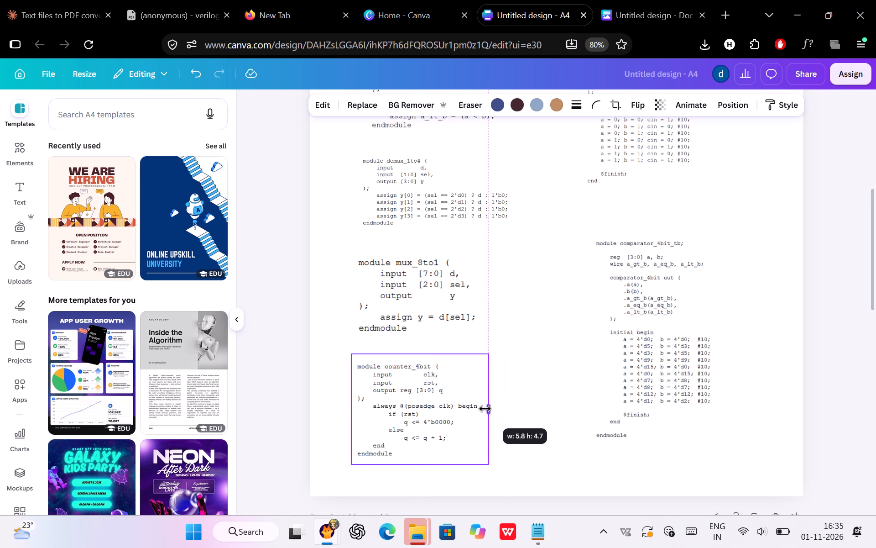
Review the finished layout of both pages, checking the spacing of the design column, the testbenches and the half_adder snip.
scroll(500, 385, "up", 9)
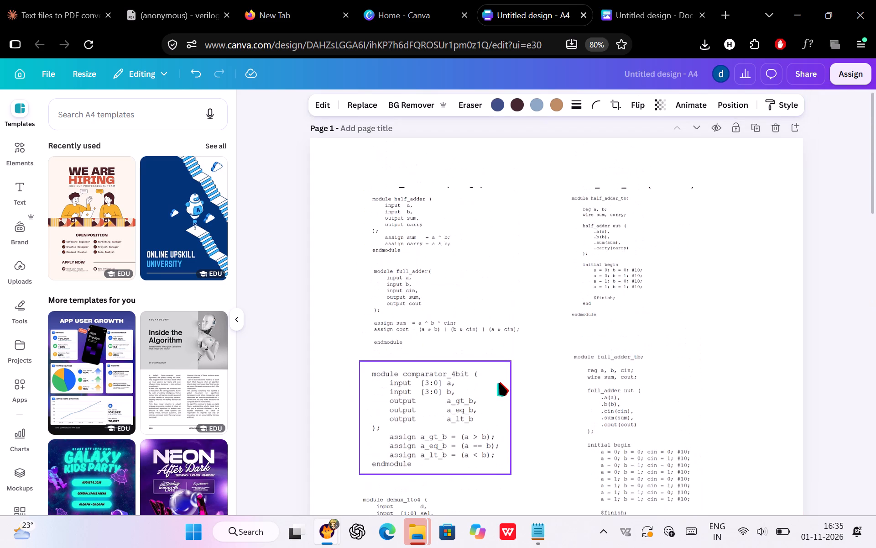
scroll(499, 382, "down", 6)
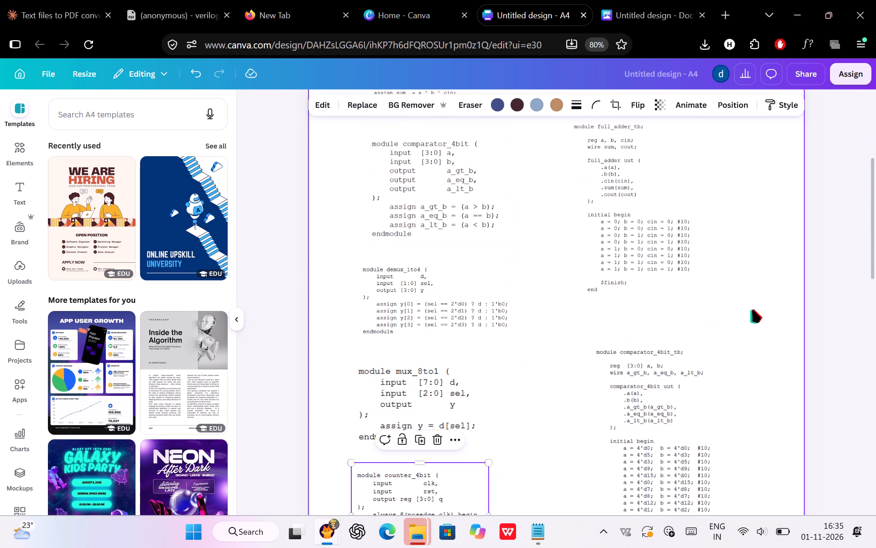
left_click(875, 337)
left_click(844, 342)
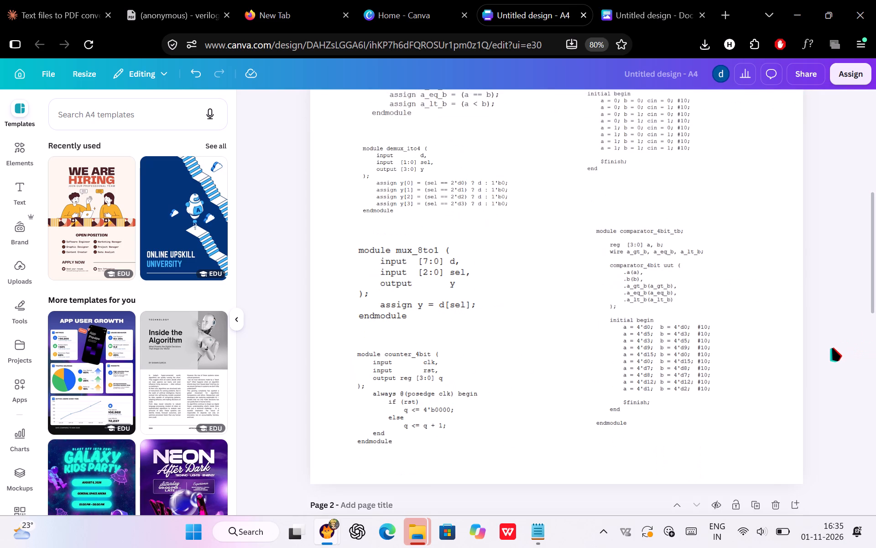
scroll(831, 351, "up", 13)
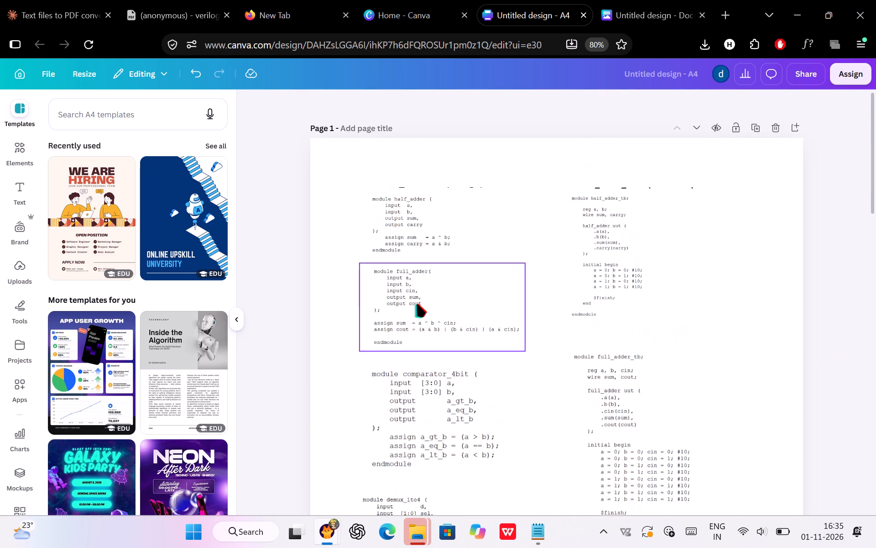
left_click(430, 232)
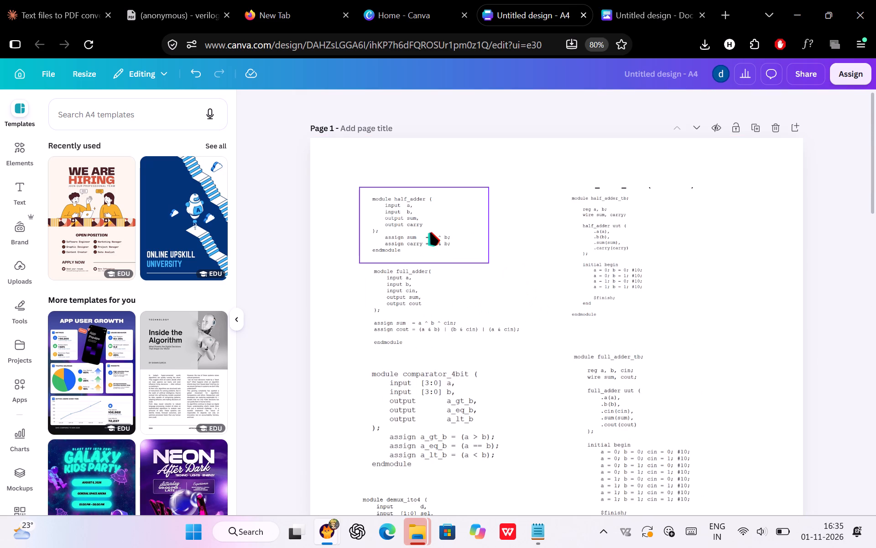
double_click(424, 231)
double_click(424, 231)
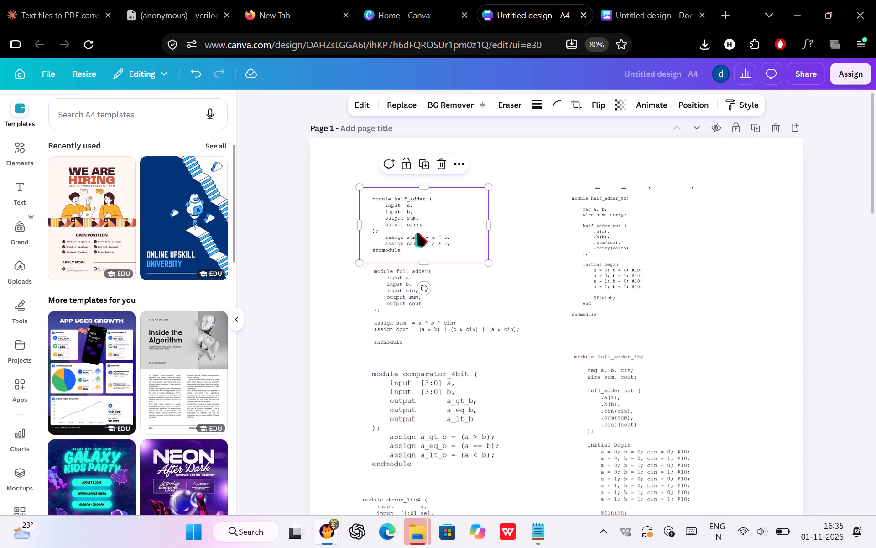
left_click(411, 235)
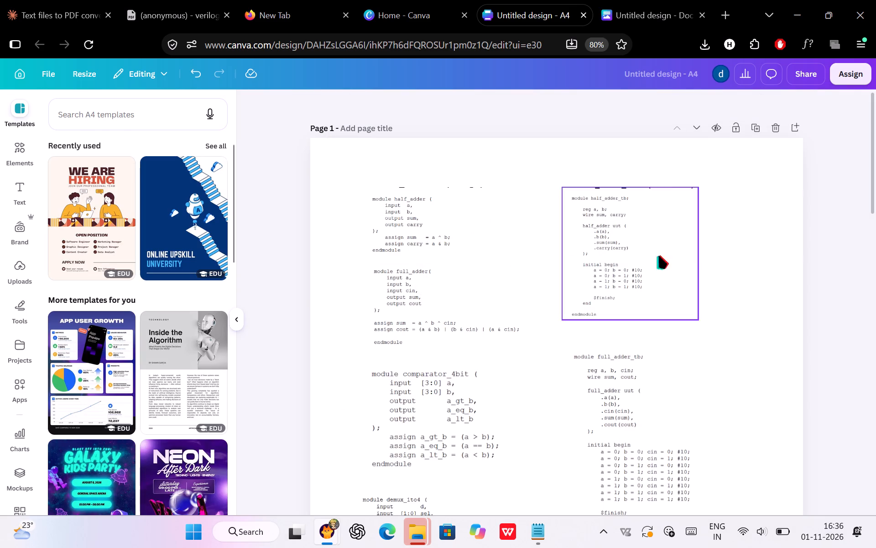
scroll(754, 327, "down", 20)
scroll(754, 327, "down", 4)
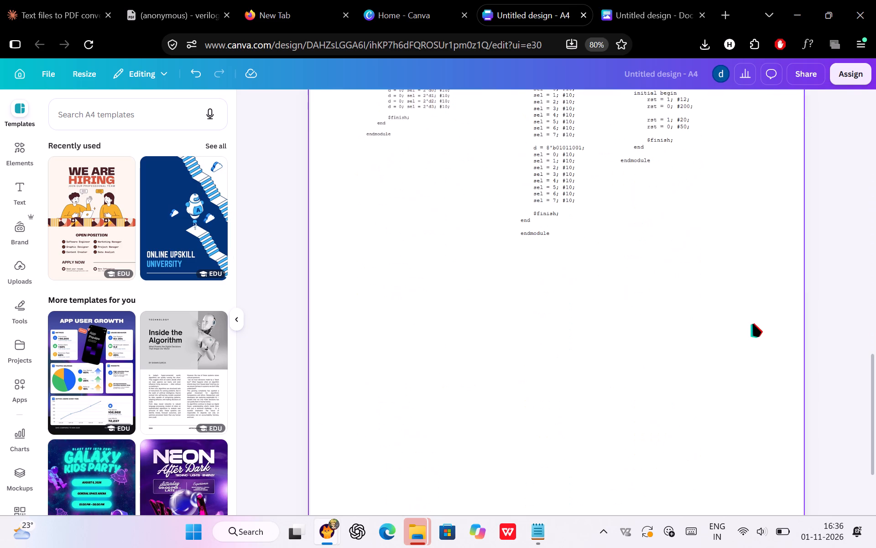
Narrow the mux_8to1 testbench snip on page 2 slightly at its right edge.
scroll(679, 311, "up", 4)
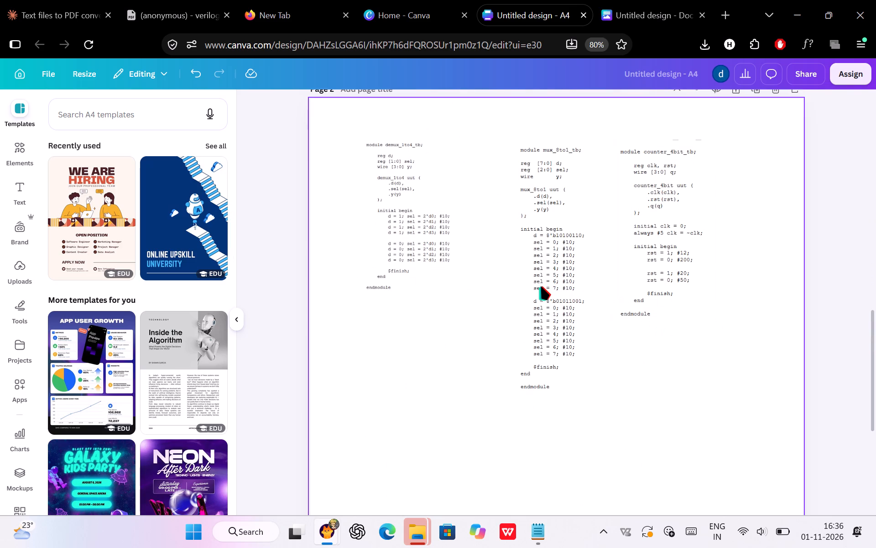
left_click(541, 287)
left_click_drag(603, 268, 596, 267)
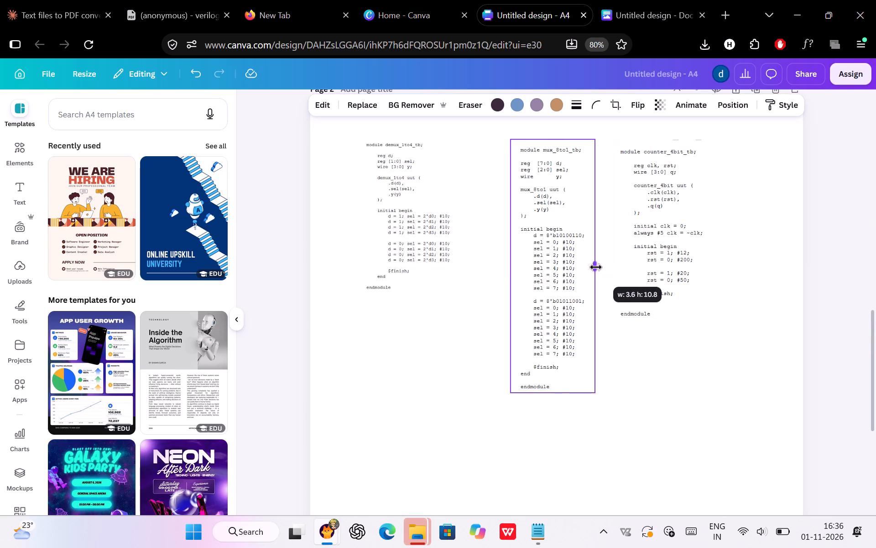
left_click_drag(596, 267, 591, 266)
Trim the top edge of the half_adder testbench snip on page 1 to remove the stray marks above its code.
scroll(473, 261, "up", 9)
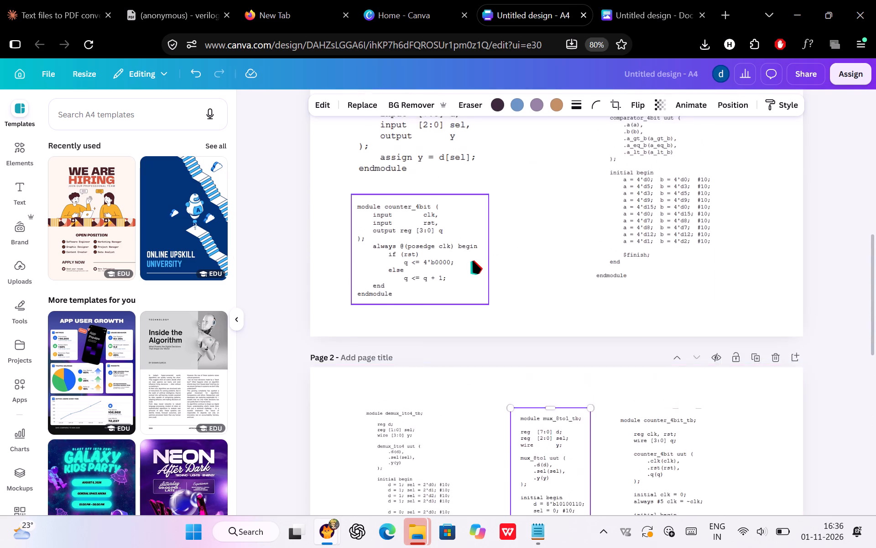
scroll(473, 261, "up", 2)
scroll(529, 253, "up", 4)
scroll(590, 241, "up", 4)
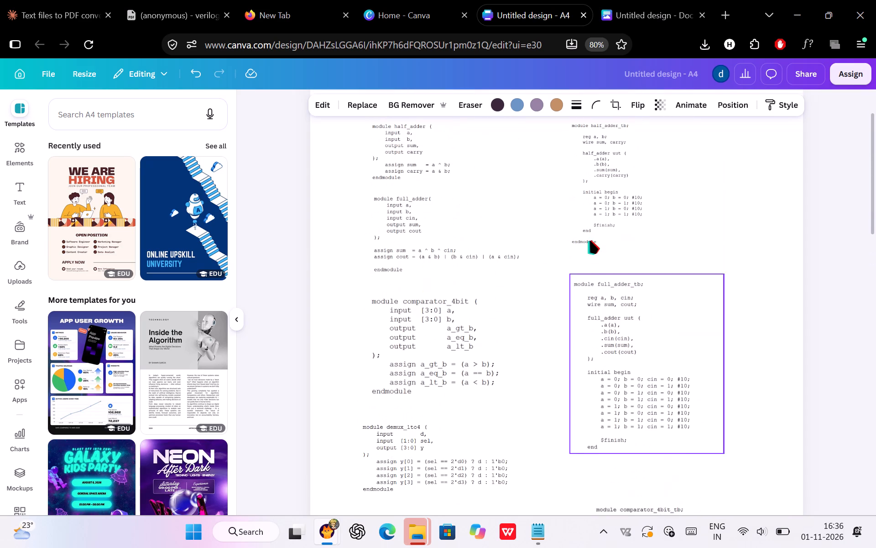
left_click(590, 240)
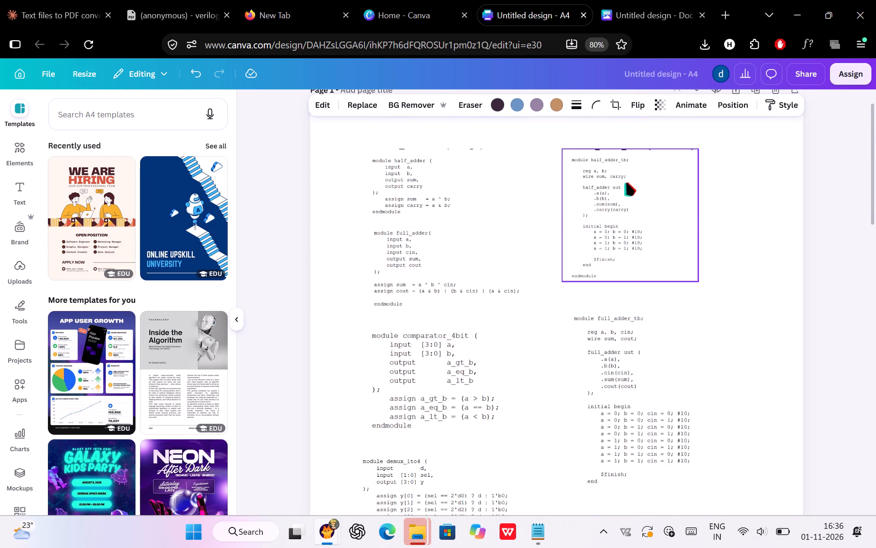
left_click(629, 147)
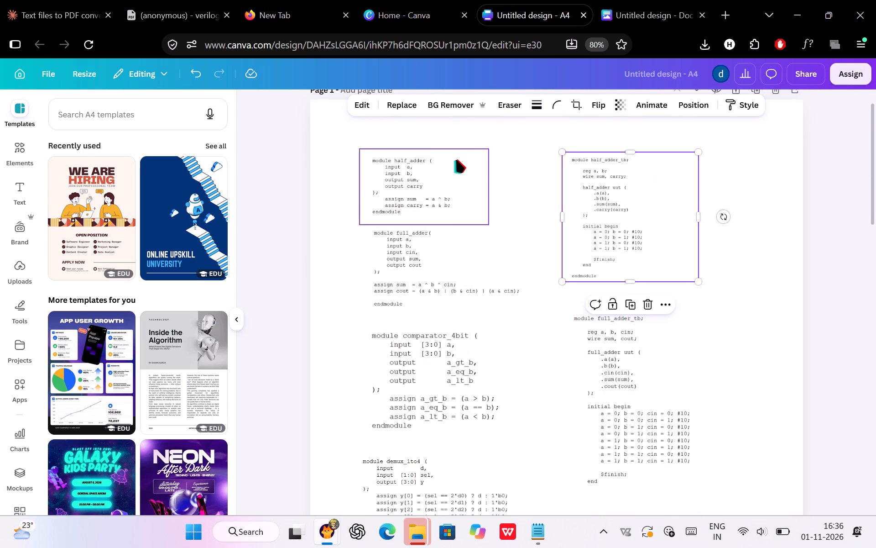
Trim the half_adder design snip's top edge to a height of about 3.1 and move the snip up near the top of page 1.
left_click(456, 161)
left_click(424, 149)
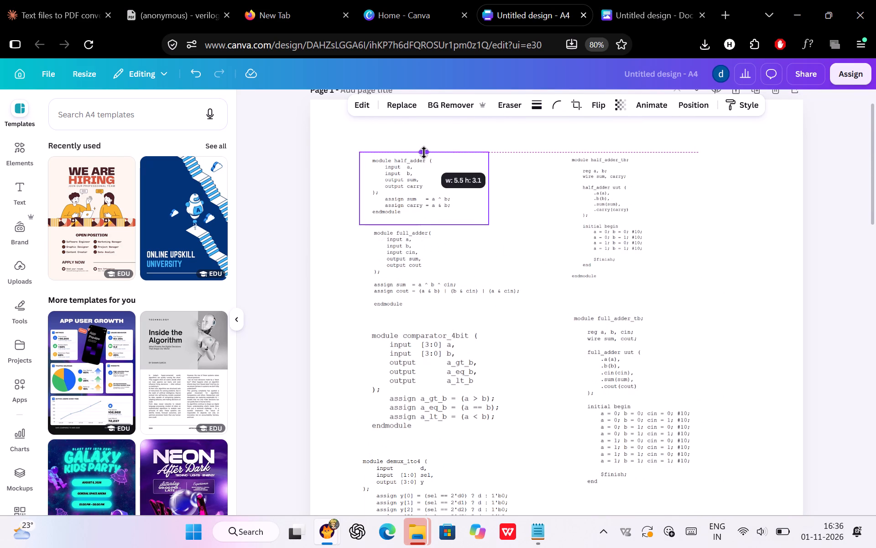
left_click(515, 195)
scroll(515, 195, "up", 3)
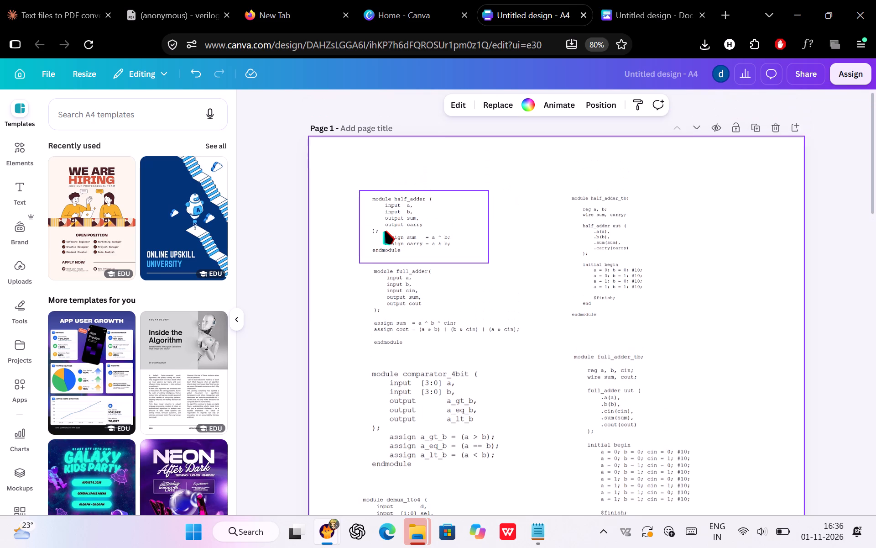
left_click_drag(385, 231, 381, 198)
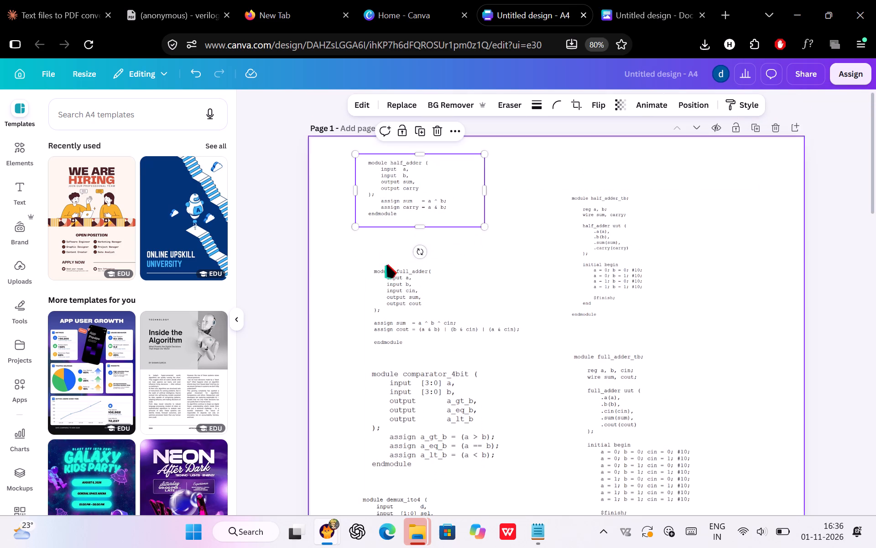
Move the full_adder design snip up beneath the half_adder design and trim its left edge slightly.
left_click_drag(389, 285, 386, 255)
left_click(359, 272)
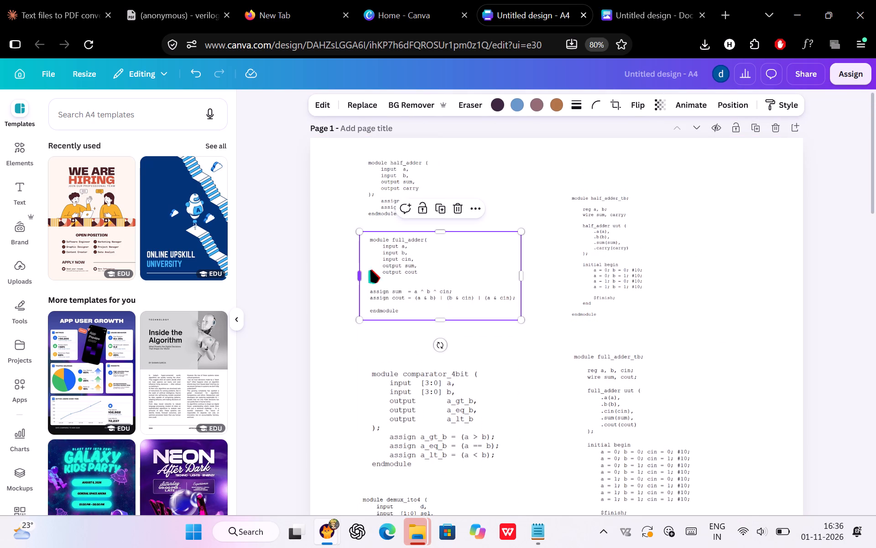
Move the comparator_4bit design snip up close beneath the full_adder design and trim its top edge slightly.
scroll(459, 345, "up", 2)
scroll(459, 345, "down", 3)
left_click_drag(448, 331, 448, 327)
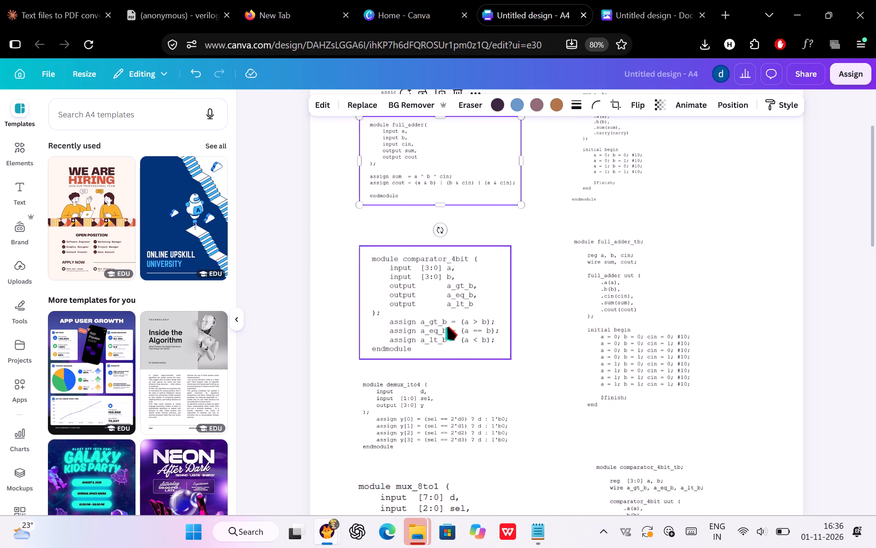
left_click_drag(448, 327, 449, 298)
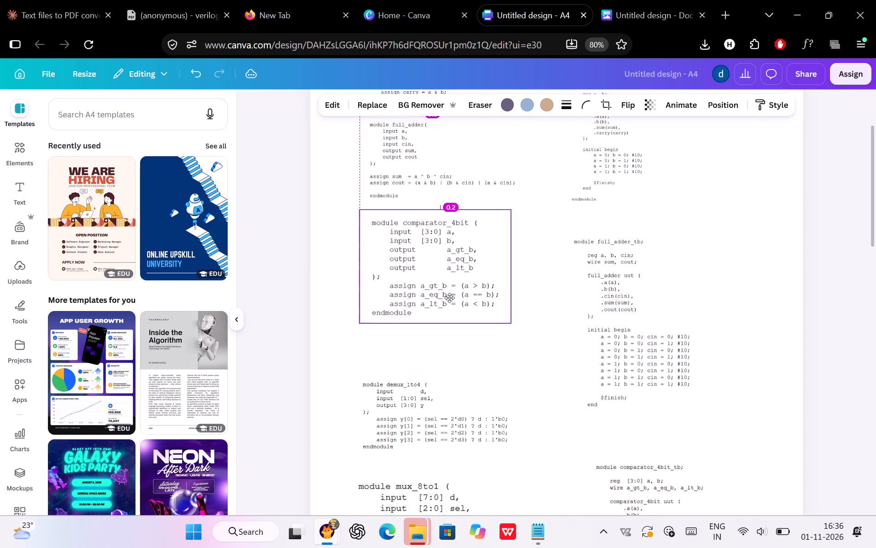
left_click_drag(449, 298, 445, 295)
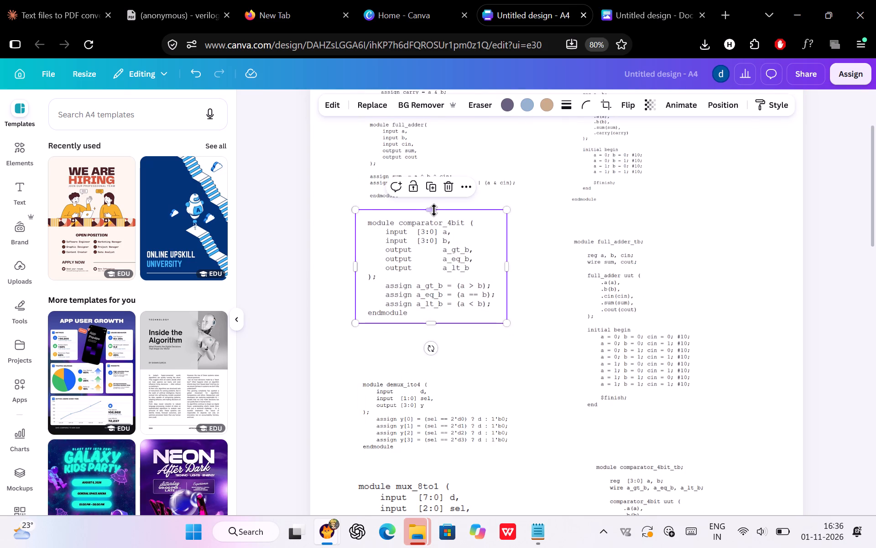
left_click(433, 209)
Move the demux_1to4 design snip up beneath the comparator_4bit design and trim its top edge to a height of about 3.4.
scroll(416, 331, "down", 2)
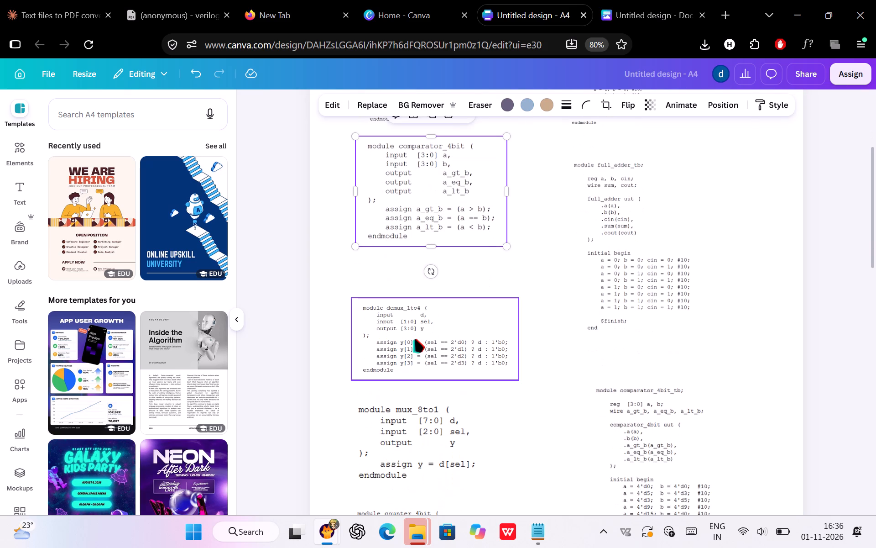
left_click(415, 339)
left_click_drag(415, 339, 416, 292)
left_click(434, 253)
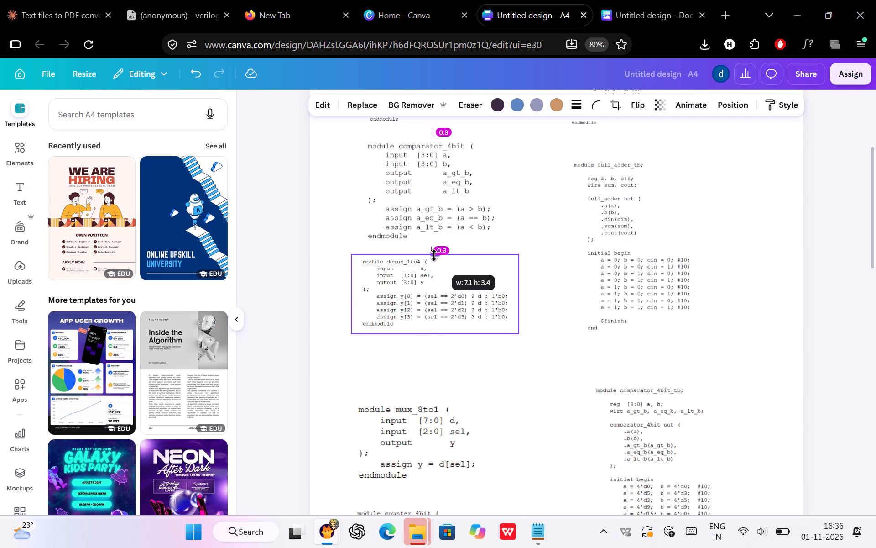
Move the mux_8to1 design snip up beneath the demux_1to4 design and trim its top and bottom edges slightly.
left_click_drag(433, 424, 434, 369)
left_click(418, 342)
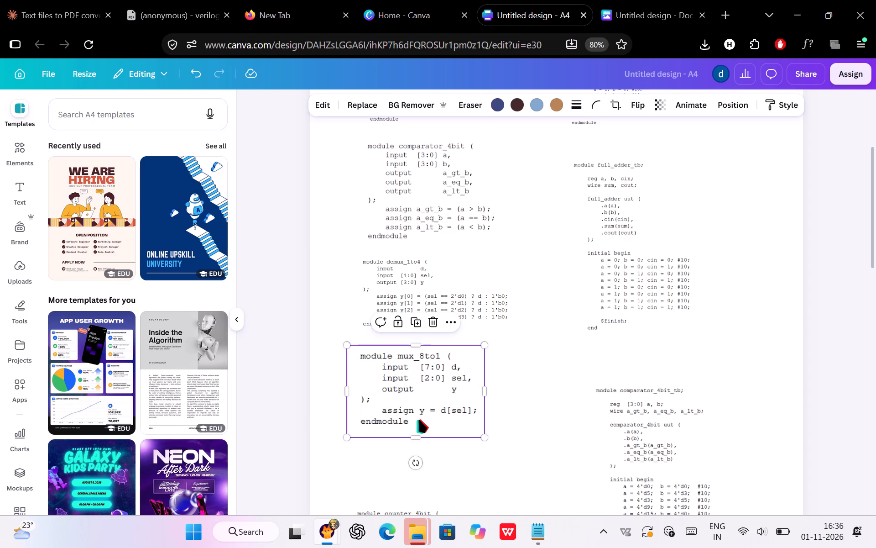
left_click_drag(412, 436, 411, 429)
left_click(492, 418)
Narrow the half_adder design snip on page 1 slightly at its right edge.
scroll(547, 416, "down", 14)
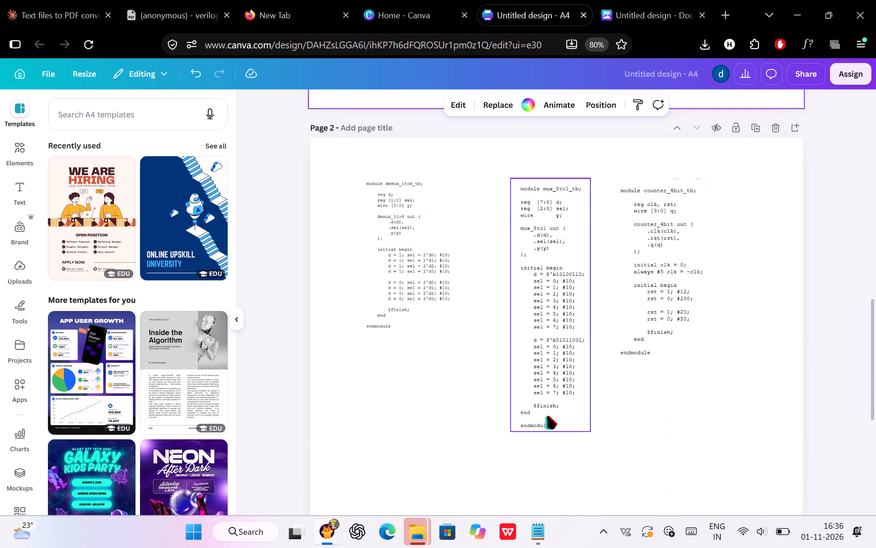
scroll(547, 416, "up", 20)
scroll(547, 416, "up", 7)
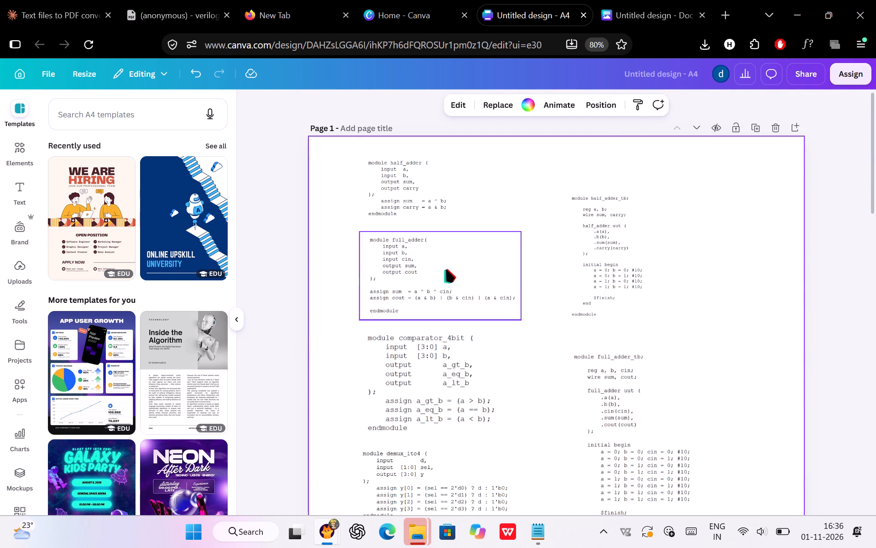
scroll(525, 374, "up", 2, "ctrl")
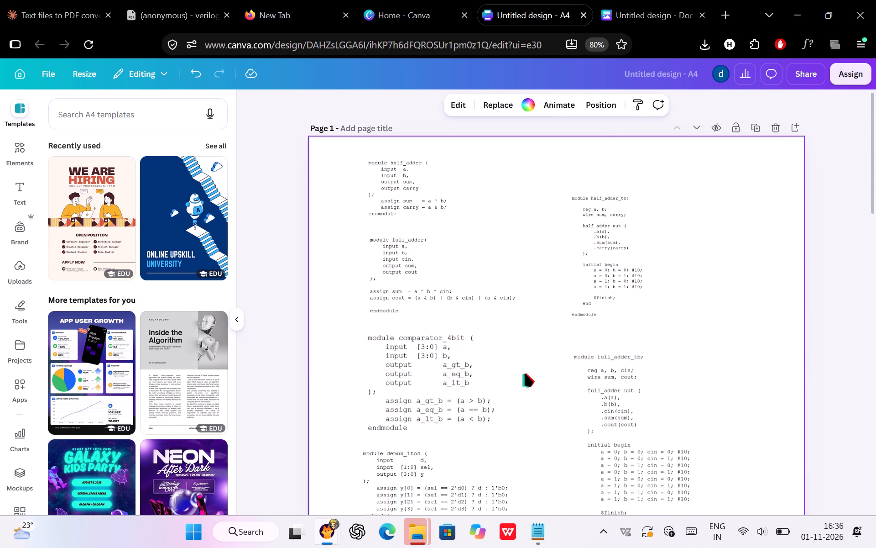
scroll(525, 374, "up", 5, "ctrl")
scroll(470, 407, "up", 5)
scroll(673, 378, "up", 1)
scroll(543, 367, "down", 5, "ctrl")
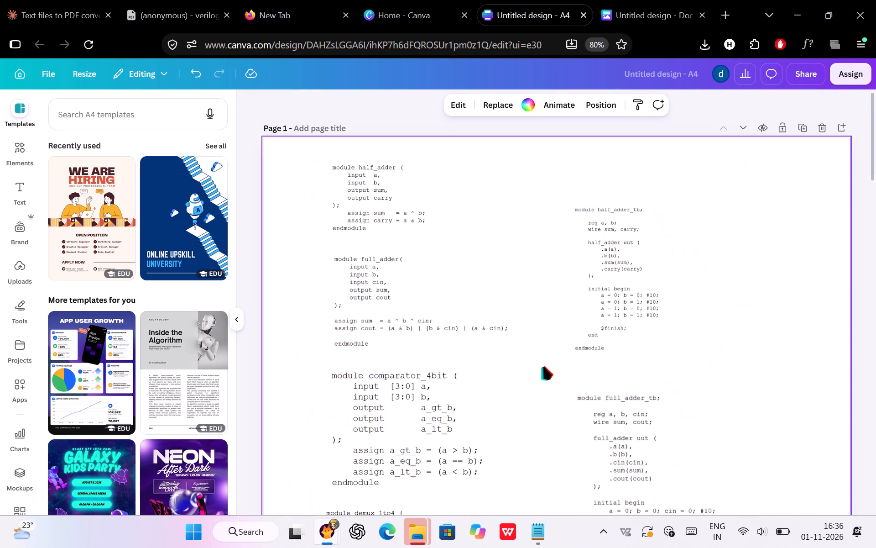
left_click(354, 204)
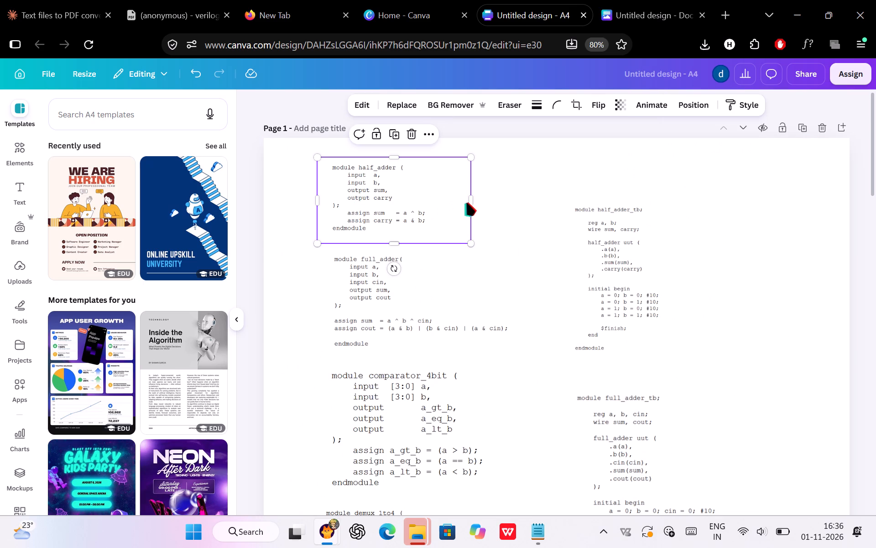
left_click_drag(472, 201, 464, 200)
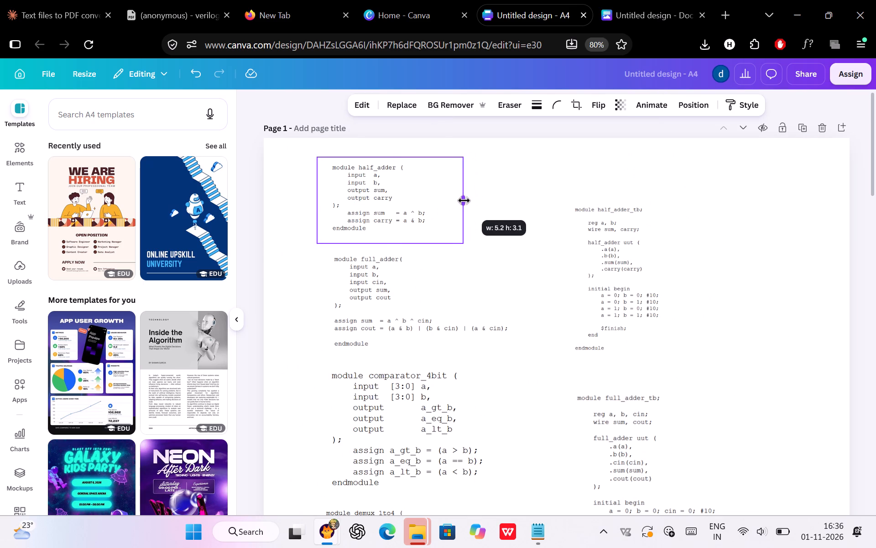
left_click_drag(464, 200, 467, 200)
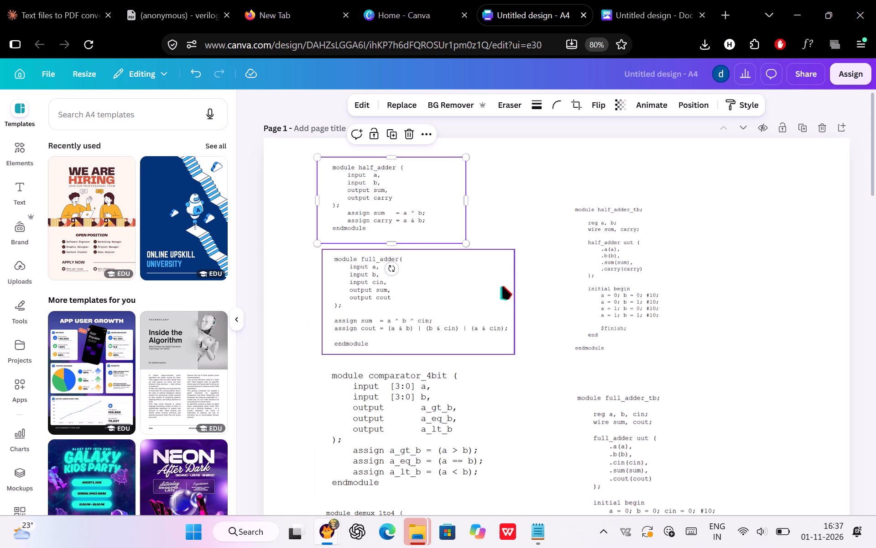
Look over both pages to check the spacing of the design column and the placement of the testbenches.
scroll(459, 302, "down", 16)
scroll(457, 298, "up", 4)
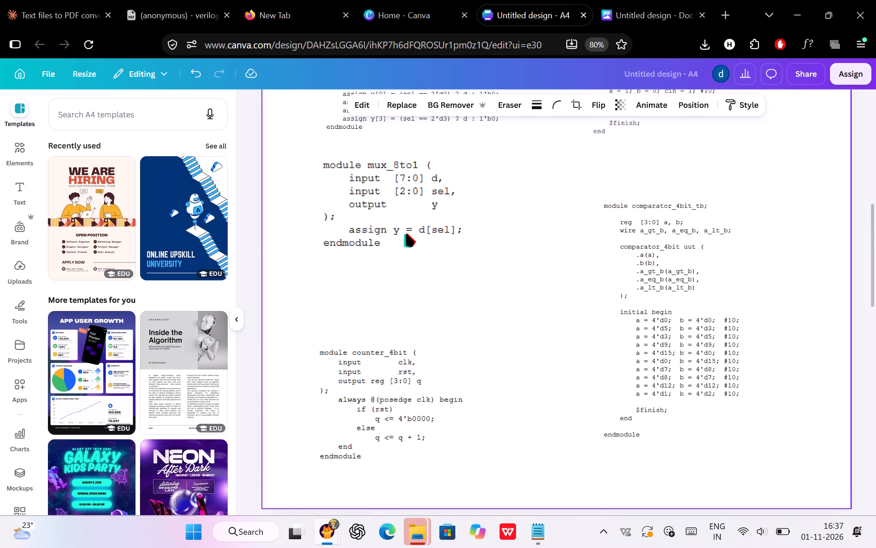
left_click(406, 234)
scroll(466, 327, "down", 12)
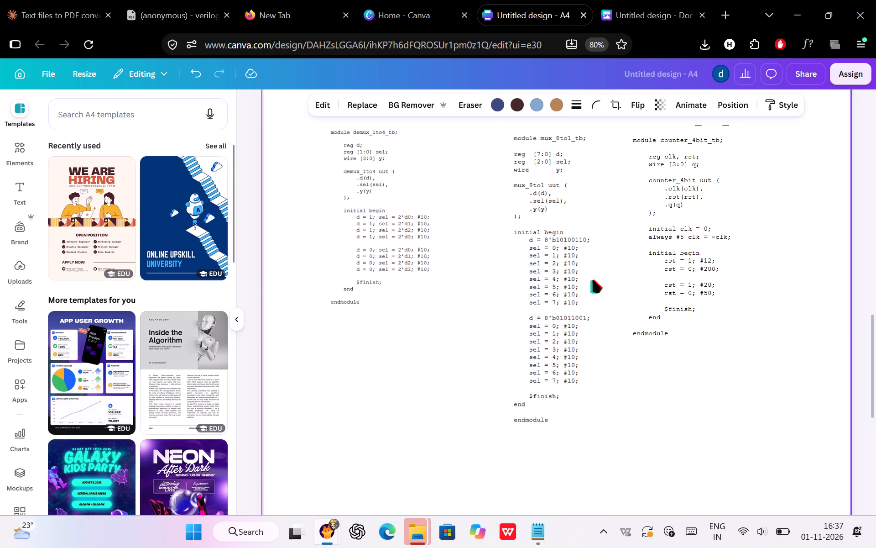
left_click(558, 317)
scroll(557, 317, "up", 14)
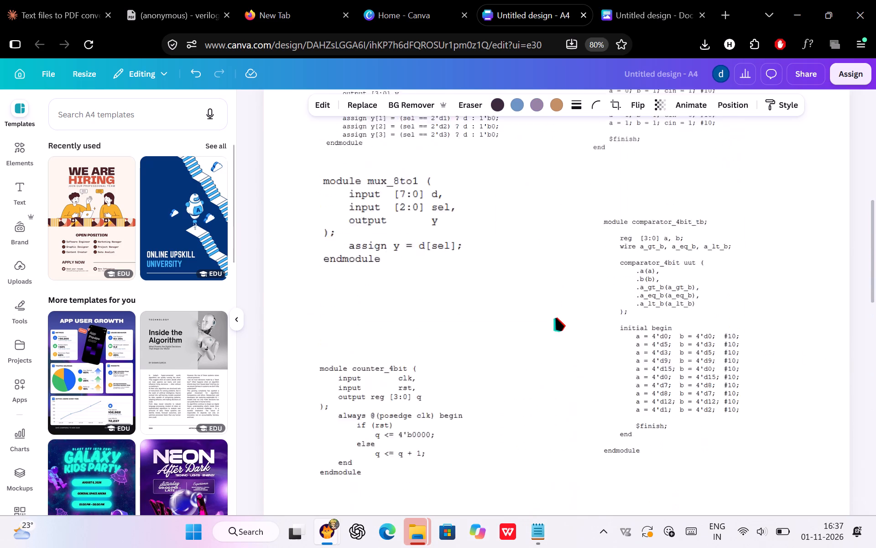
scroll(555, 318, "down", 4, "ctrl")
scroll(555, 318, "up", 7)
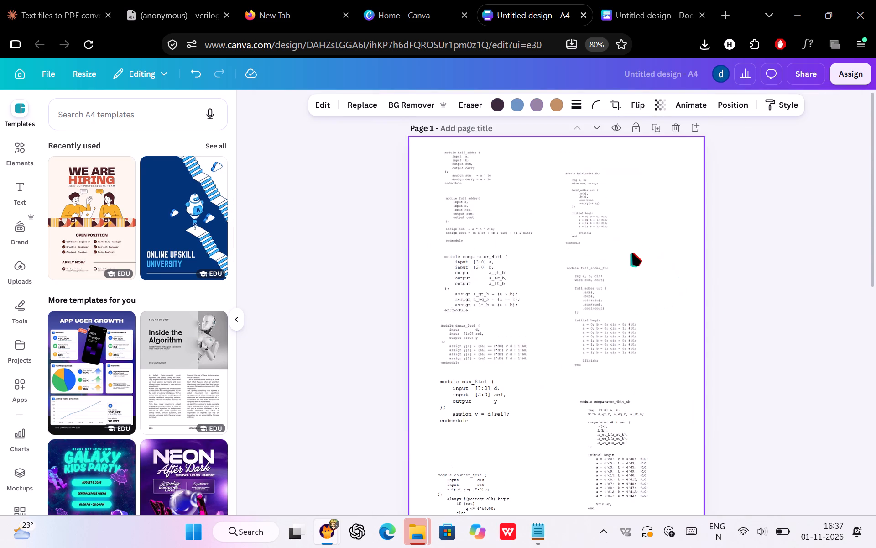
Move the half_adder testbench up level with the half_adder design and narrow it at its right edge to fit its code.
left_click_drag(588, 221, 595, 204)
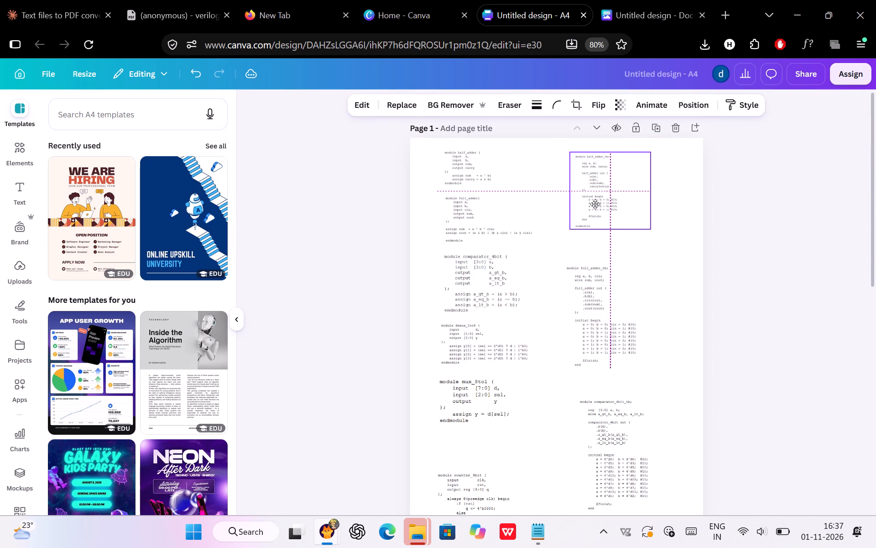
left_click_drag(595, 204, 595, 204)
left_click_drag(599, 200, 595, 199)
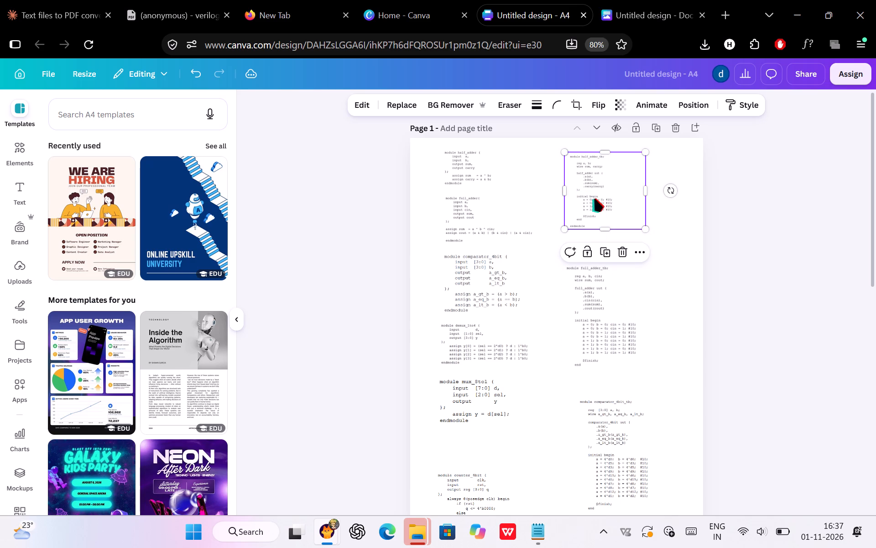
scroll(707, 242, "up", 1)
left_click_drag(643, 191, 619, 194)
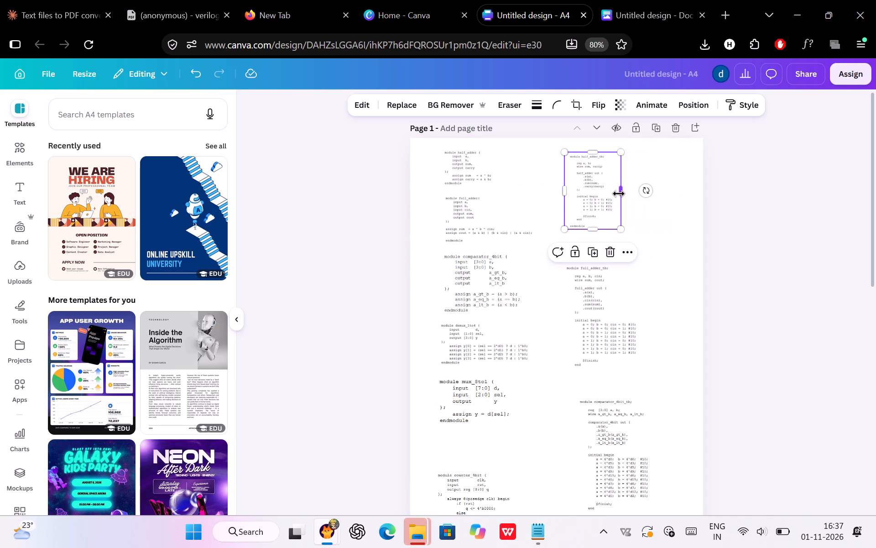
Narrow the full_adder testbench on page 1 at its right edge to fit its code and shift it left toward the design column.
scroll(635, 244, "down", 3)
scroll(634, 243, "up", 1)
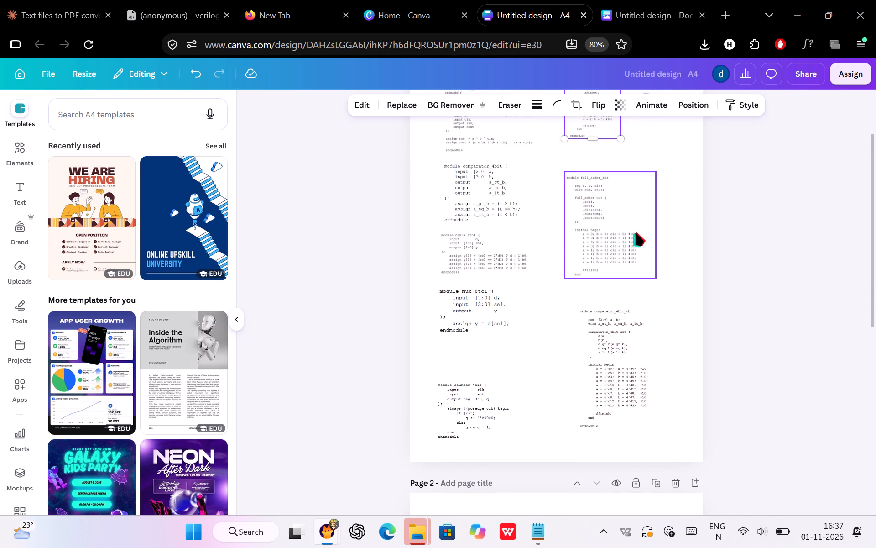
left_click(633, 229)
left_click_drag(657, 236, 644, 235)
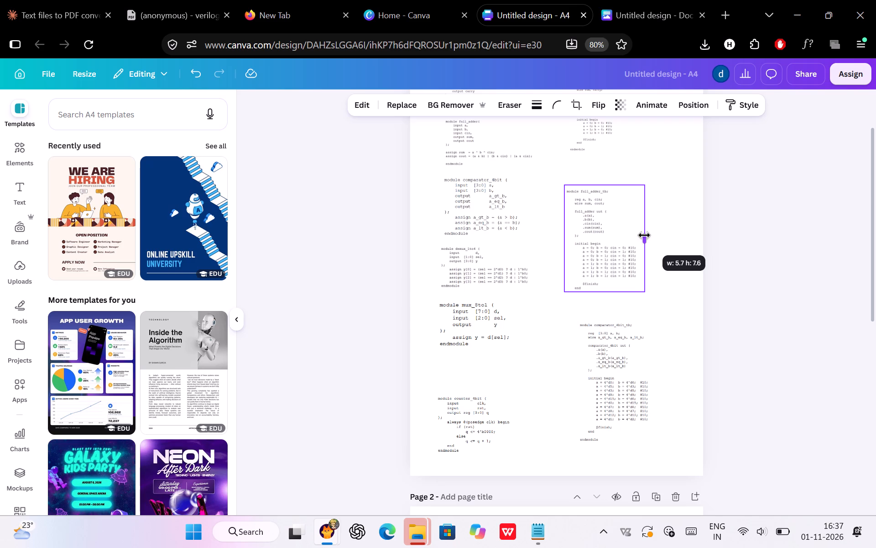
left_click_drag(644, 235, 640, 233)
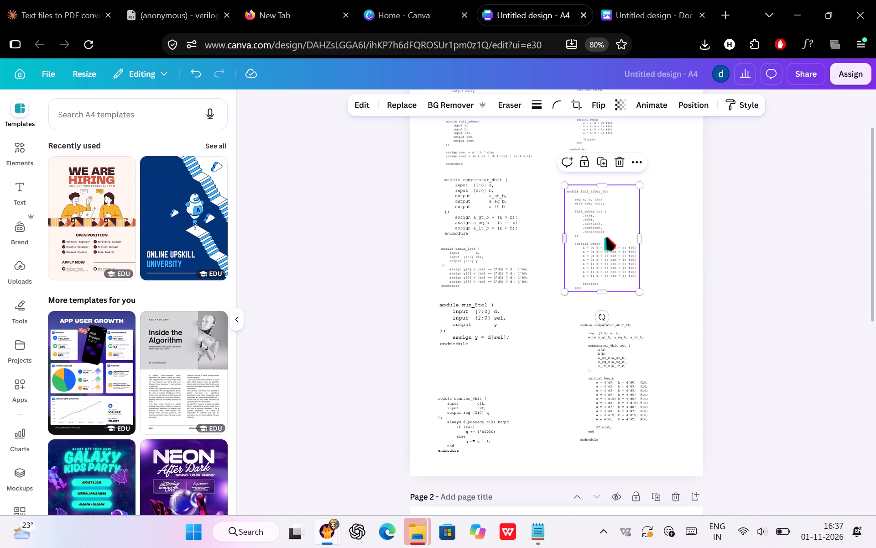
left_click_drag(615, 236, 597, 236)
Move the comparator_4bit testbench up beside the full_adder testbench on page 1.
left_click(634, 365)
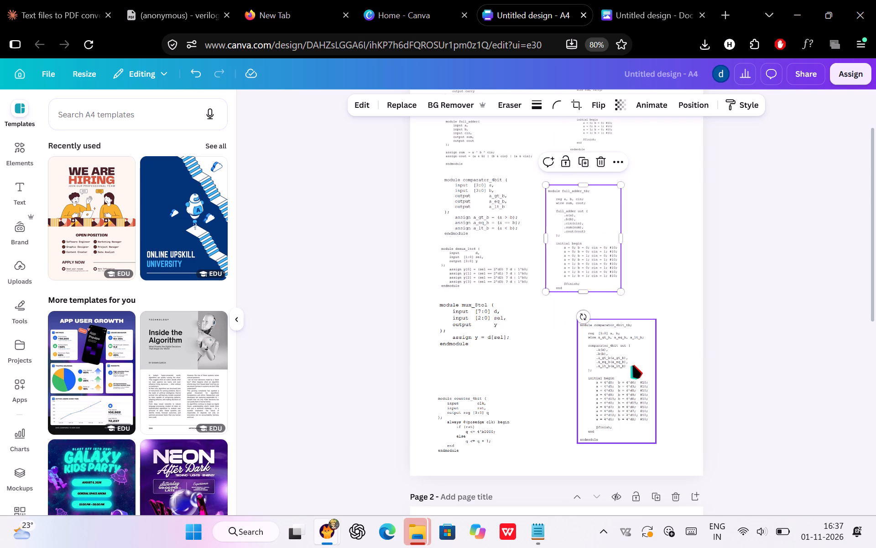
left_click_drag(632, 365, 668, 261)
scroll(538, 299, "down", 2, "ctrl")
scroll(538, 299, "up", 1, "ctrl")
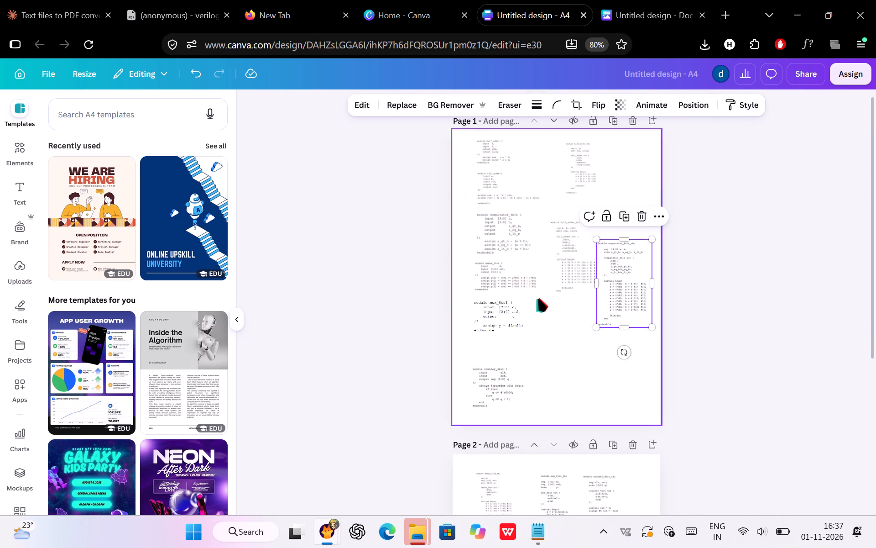
Shift the comparator_4bit design toward the page's left edge and move the full_adder testbench up level with it.
scroll(538, 299, "up", 2, "ctrl")
left_click(503, 249)
scroll(503, 194, "up", 2)
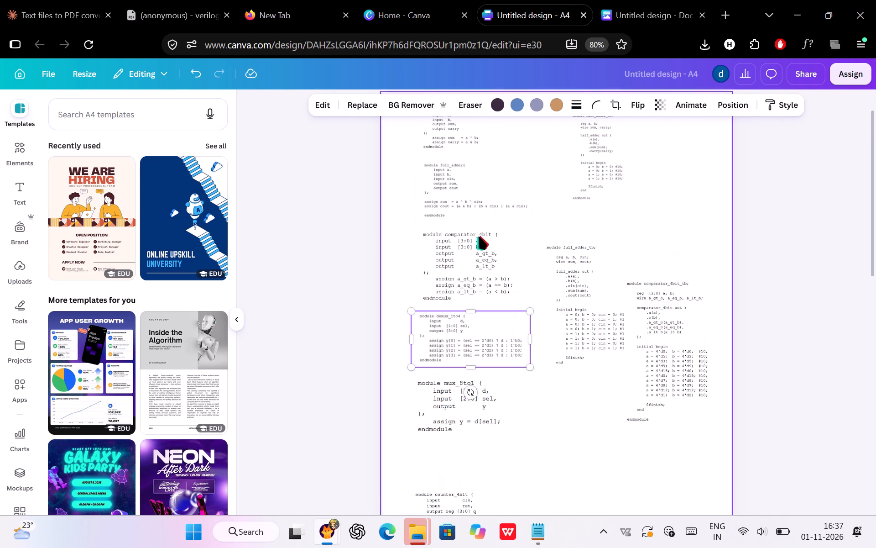
left_click_drag(480, 246, 467, 247)
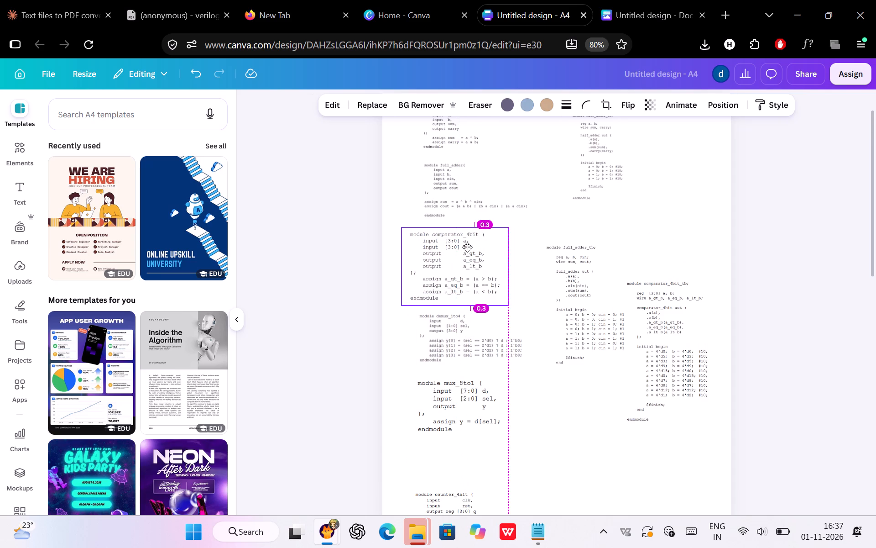
left_click_drag(467, 247, 467, 247)
left_click(557, 280)
left_click_drag(562, 280, 546, 266)
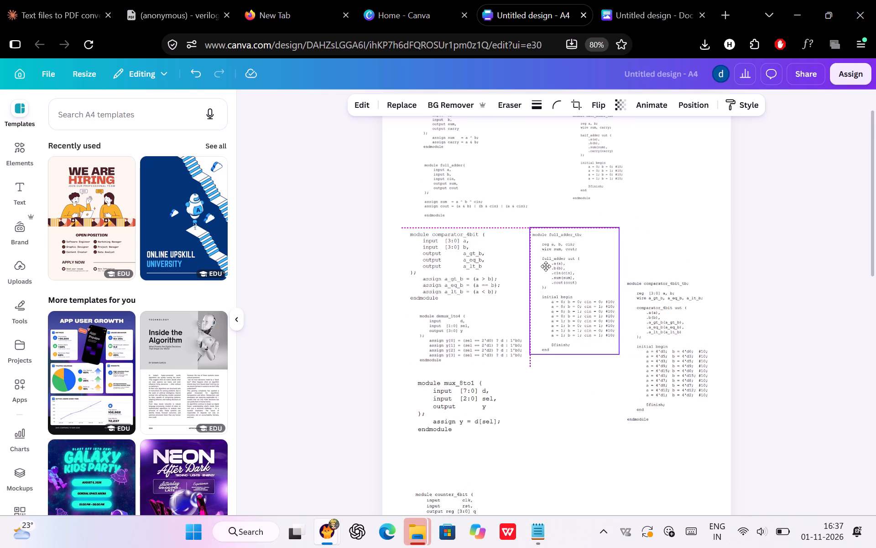
left_click_drag(546, 266, 545, 263)
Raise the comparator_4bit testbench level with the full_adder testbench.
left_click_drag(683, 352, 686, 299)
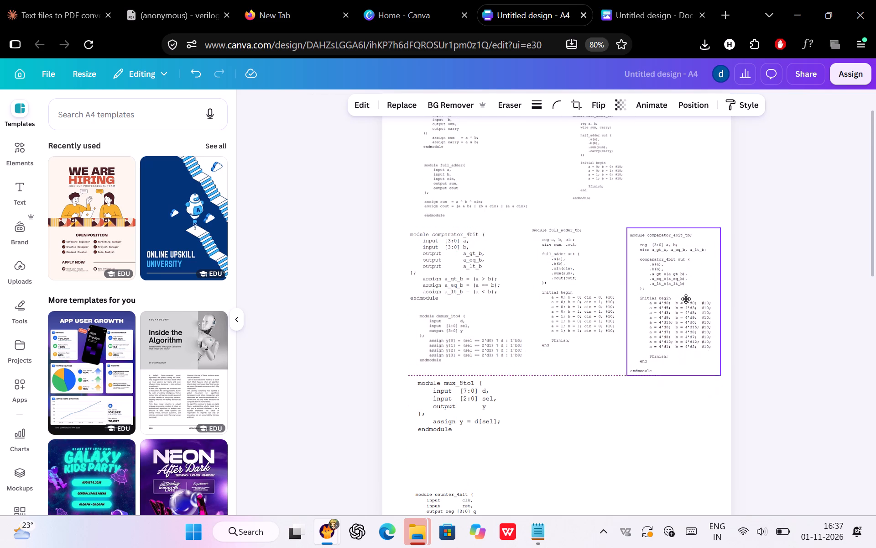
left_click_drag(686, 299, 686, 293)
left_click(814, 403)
Move the mux_8to1 testbench from page 2 to page 1, beside the mux_8to1 design and below the full_adder testbench.
scroll(795, 396, "down", 4)
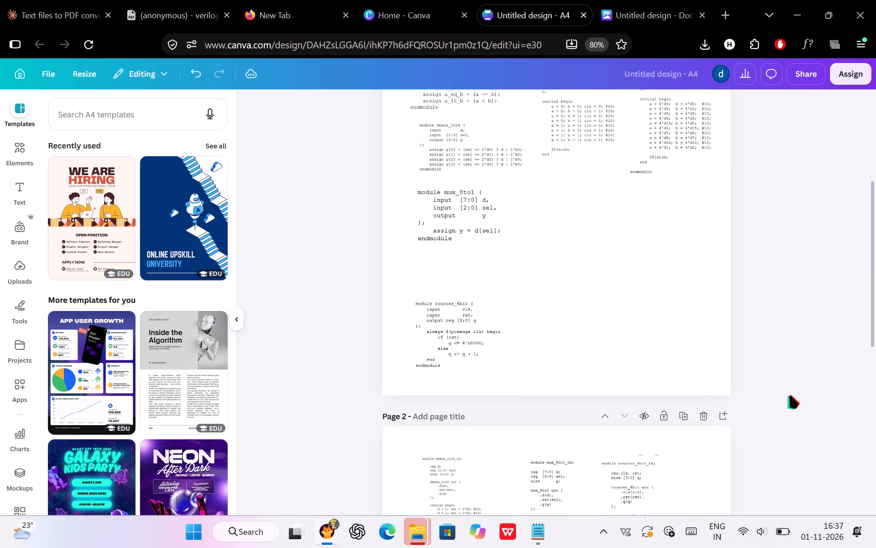
scroll(790, 395, "down", 3)
left_click_drag(550, 428, 553, 172)
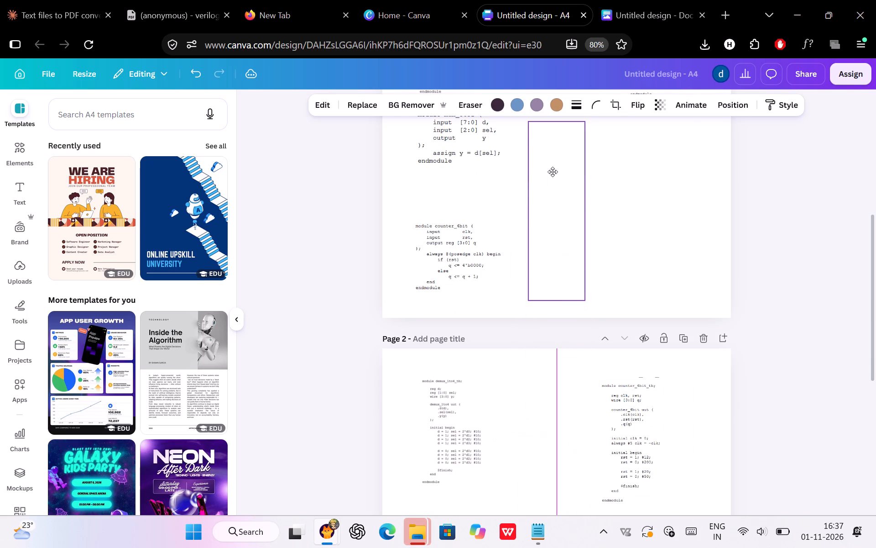
scroll(584, 258, "up", 2)
left_click_drag(560, 285, 554, 269)
Move the demux_1to4 testbench from page 2 to page 1, alongside the mux_8to1 testbench.
scroll(582, 296, "down", 2)
left_click_drag(469, 425, 602, 232)
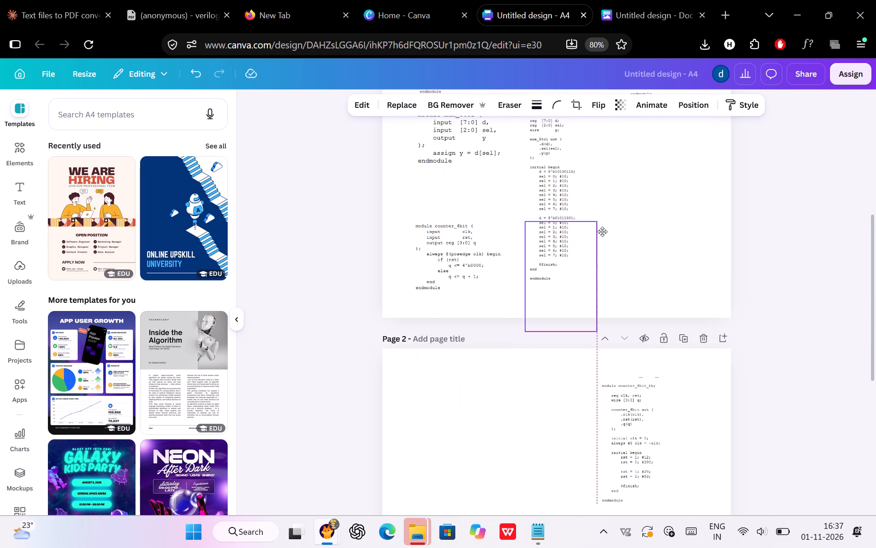
left_click_drag(602, 232, 636, 189)
scroll(572, 300, "up", 3)
left_click_drag(614, 319, 620, 295)
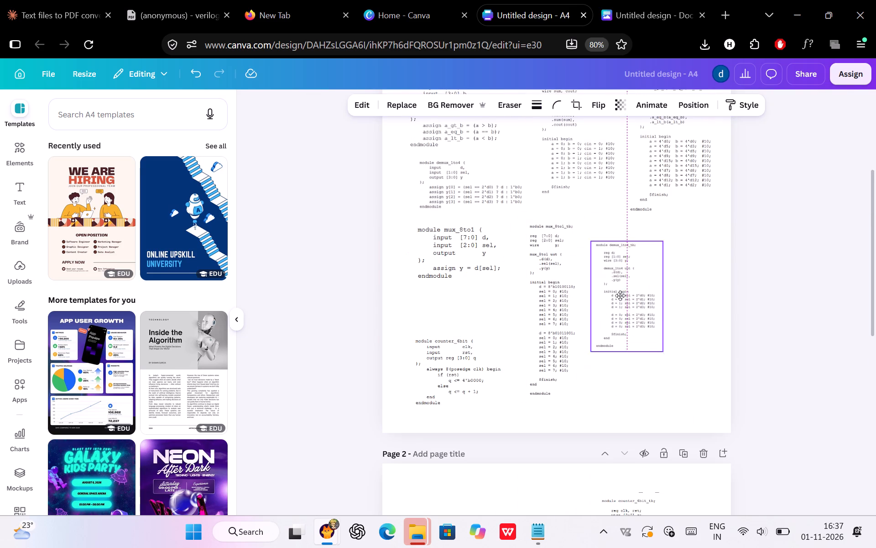
left_click_drag(620, 295, 615, 284)
Move the counter_4bit testbench from page 2 into the lower right corner of page 1.
scroll(643, 321, "down", 4)
left_click_drag(642, 411, 679, 220)
scroll(627, 265, "up", 4)
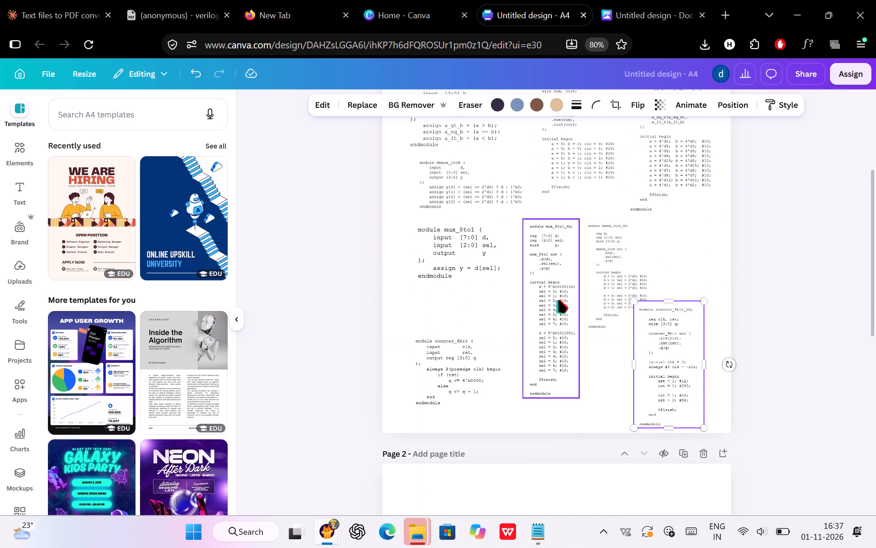
Shift the half_adder and full_adder designs on page 1 slightly left to line up with the comparator_4bit design.
scroll(556, 301, "up", 8)
scroll(454, 247, "up", 3)
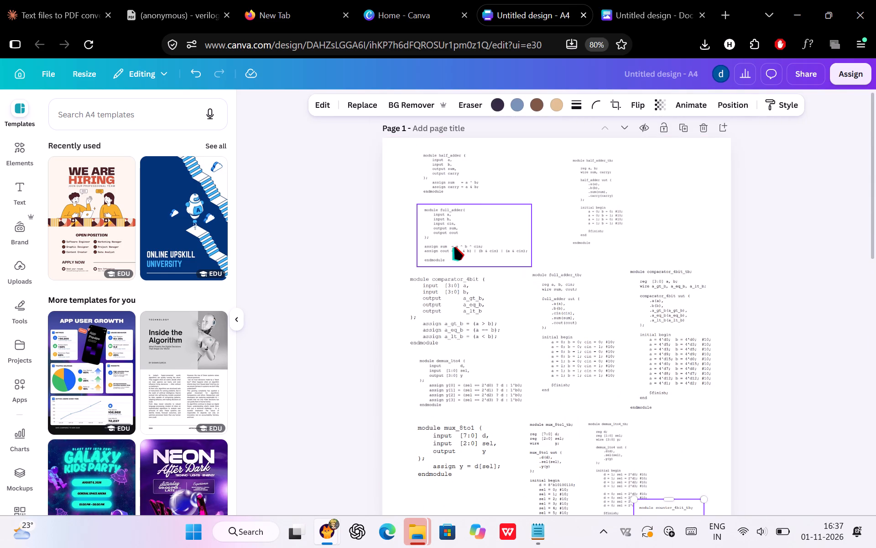
scroll(454, 247, "up", 4, "ctrl")
scroll(454, 247, "up", 4)
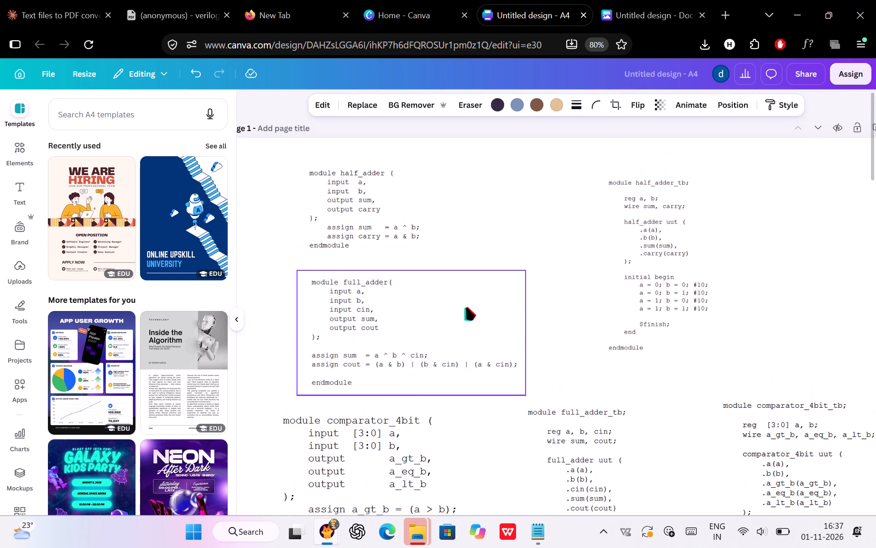
left_click(470, 316)
left_click_drag(388, 195, 377, 195)
left_click_drag(406, 320, 388, 318)
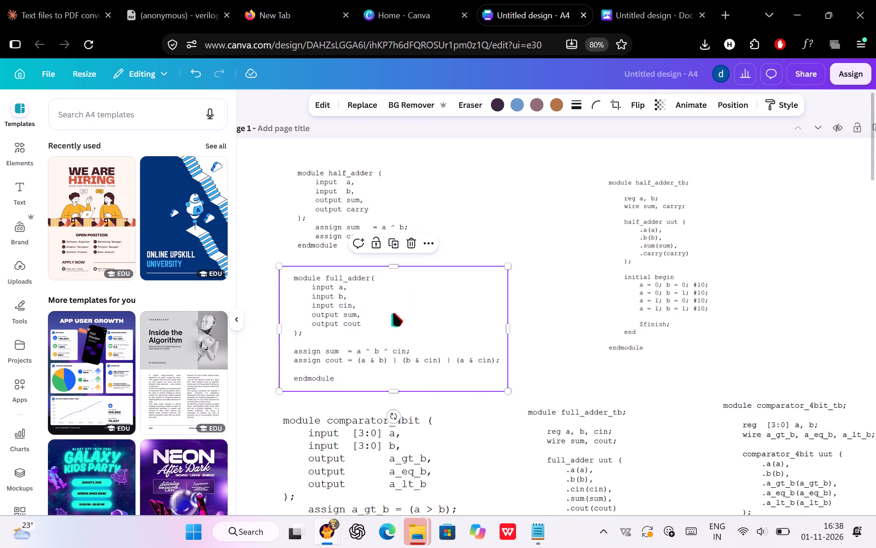
Move the half_adder testbench left toward the design column, directly above the full_adder testbench.
left_click_drag(646, 264, 569, 281)
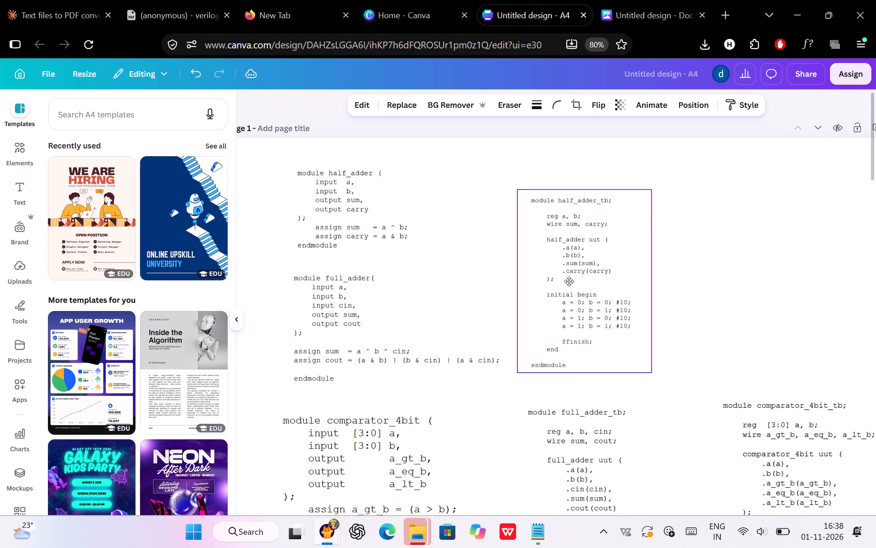
left_click_drag(569, 281, 571, 254)
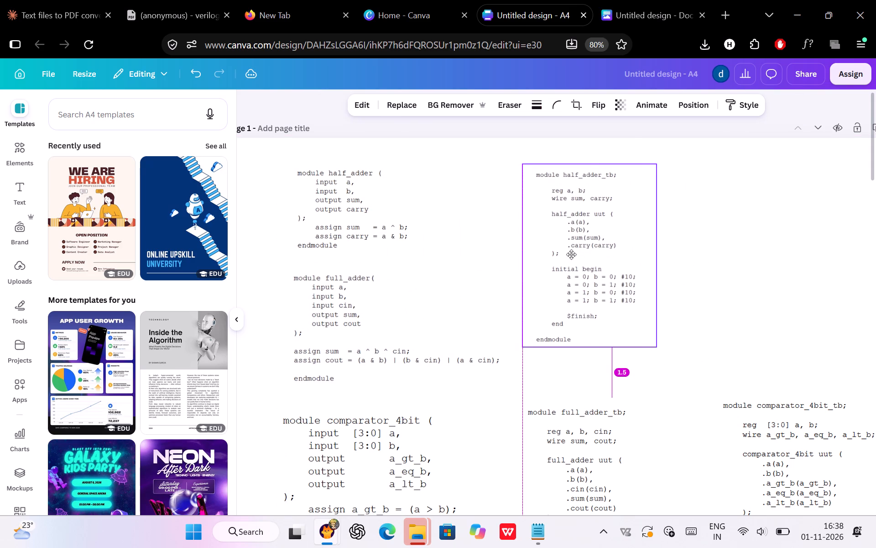
Move the counter_4bit design up closer to the mux_8to1 design and lower the mux_8to1 testbench slightly.
scroll(588, 296, "down", 8)
scroll(583, 322, "down", 2, "ctrl")
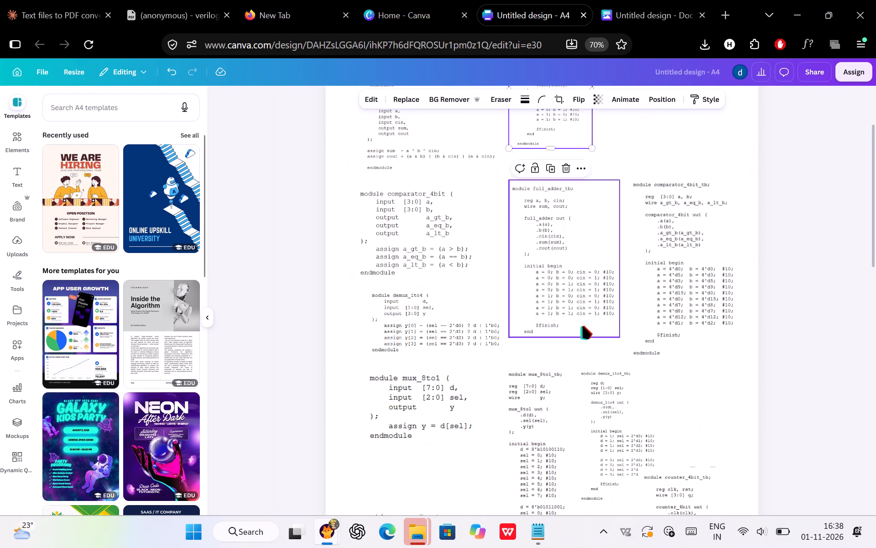
scroll(585, 364, "down", 3)
scroll(542, 396, "down", 1)
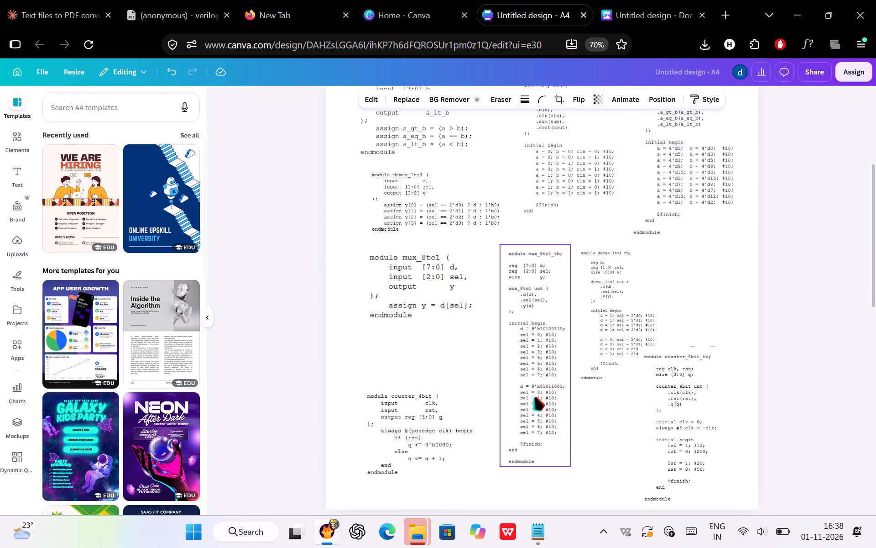
left_click_drag(448, 433, 450, 386)
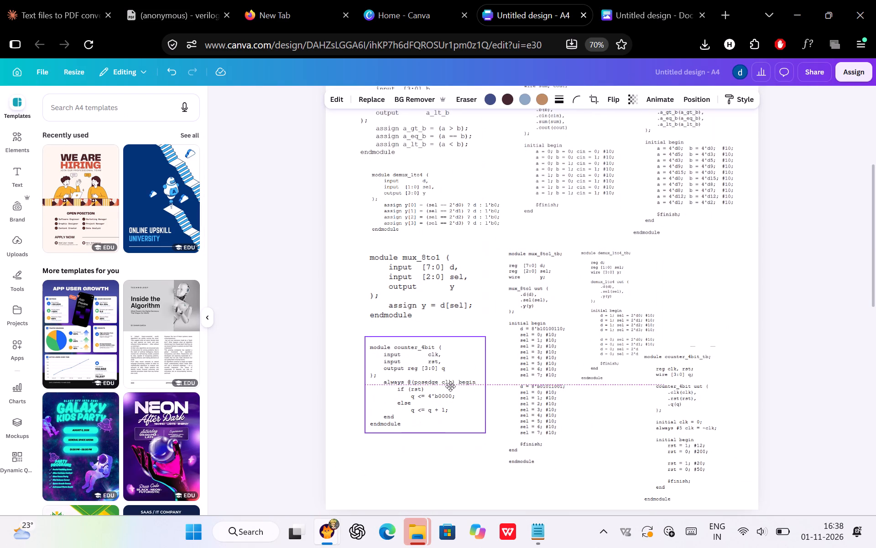
left_click_drag(450, 386, 450, 392)
left_click_drag(551, 394, 549, 402)
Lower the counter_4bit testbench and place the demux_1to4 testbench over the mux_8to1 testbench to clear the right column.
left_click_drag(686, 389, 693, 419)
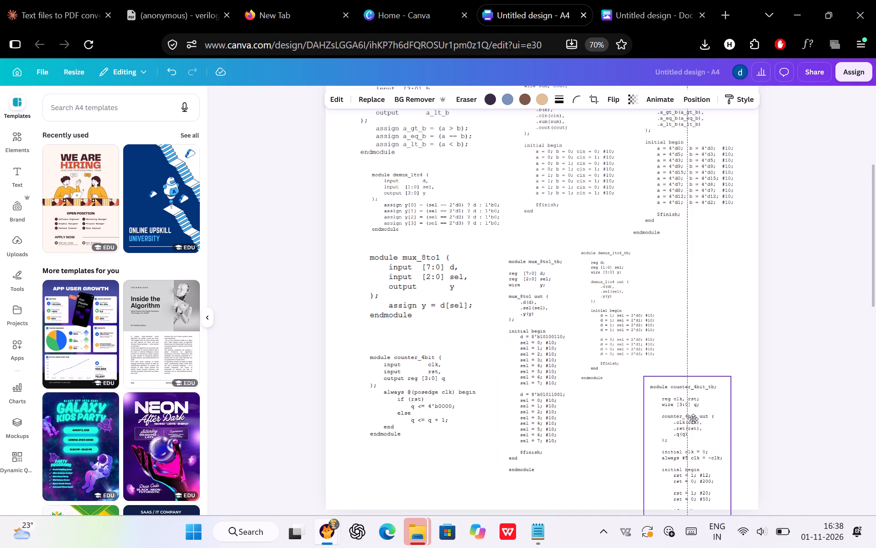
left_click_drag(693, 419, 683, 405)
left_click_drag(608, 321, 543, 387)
Move the comparator_4bit testbench to the top of page 1's right column, beside the half_adder testbench.
scroll(556, 353, "up", 6)
scroll(561, 348, "down", 5)
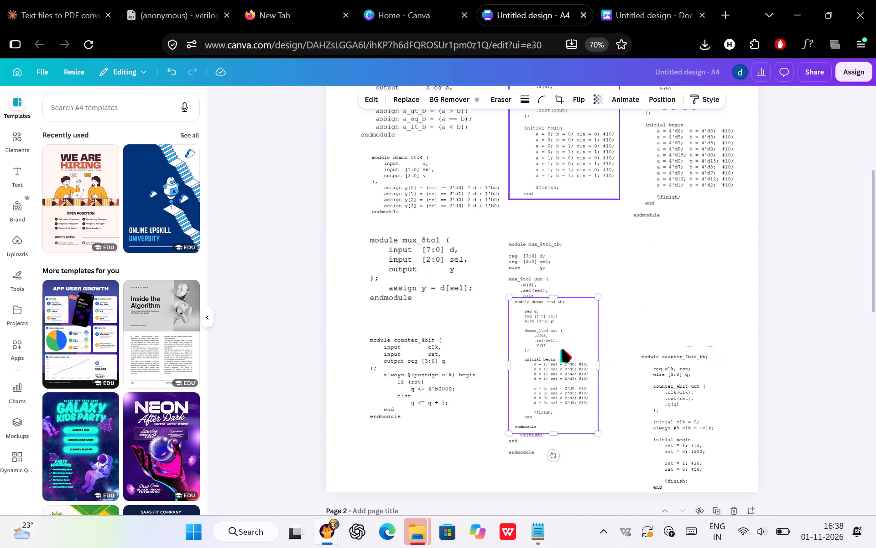
scroll(562, 349, "down", 17)
scroll(561, 353, "up", 15)
scroll(561, 349, "up", 6)
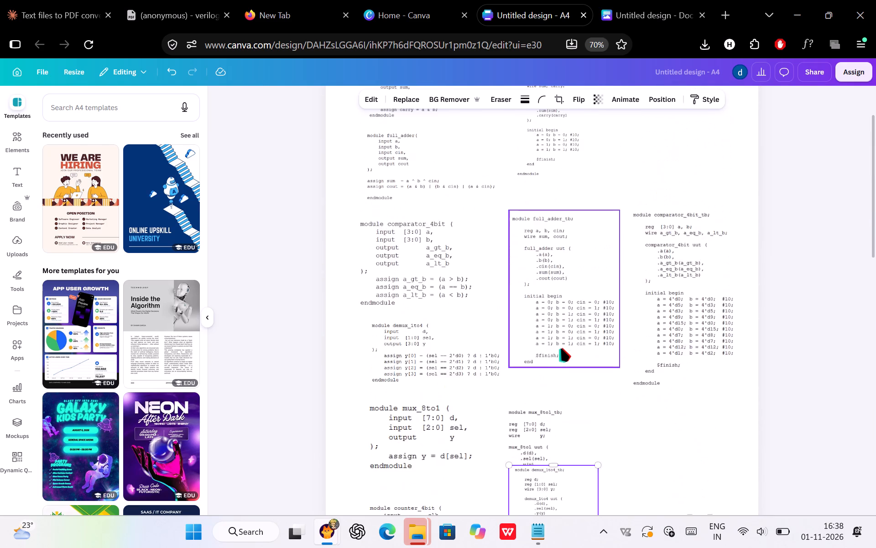
scroll(561, 338, "up", 6)
left_click_drag(697, 358, 677, 237)
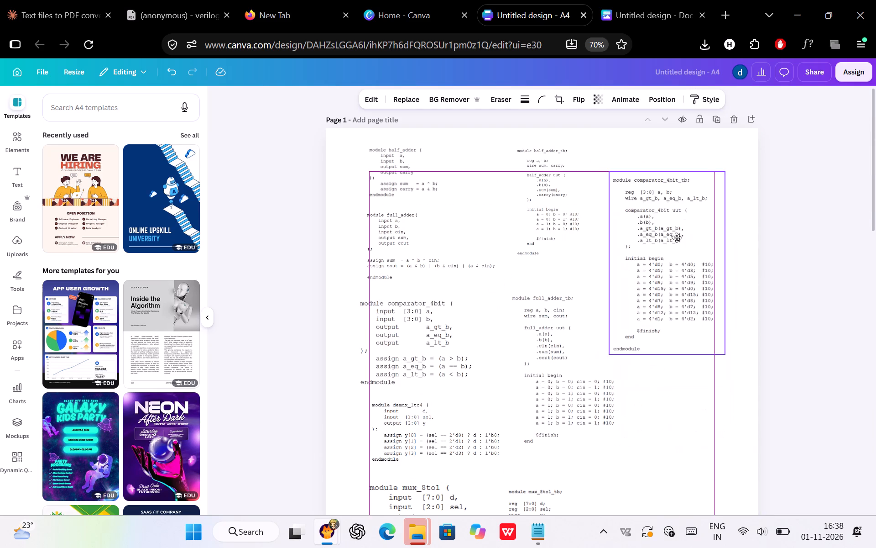
left_click_drag(677, 237, 682, 222)
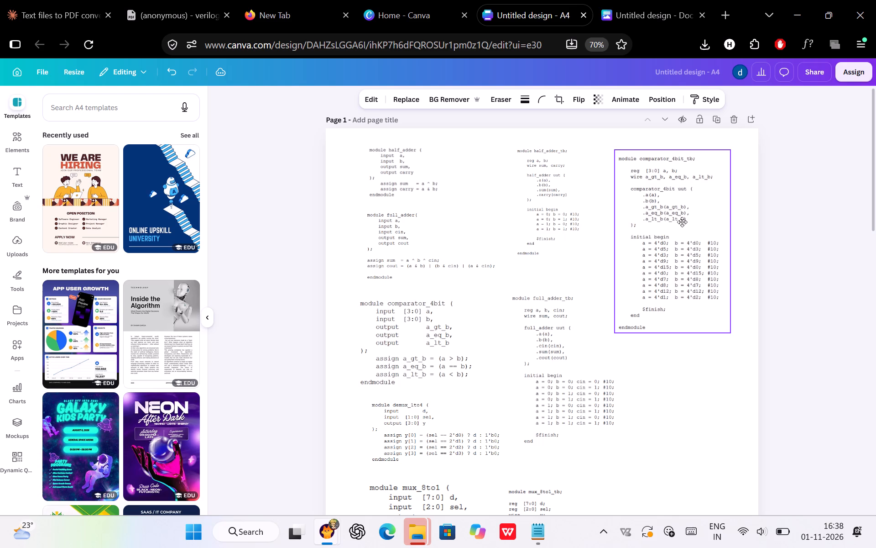
left_click_drag(682, 222, 673, 218)
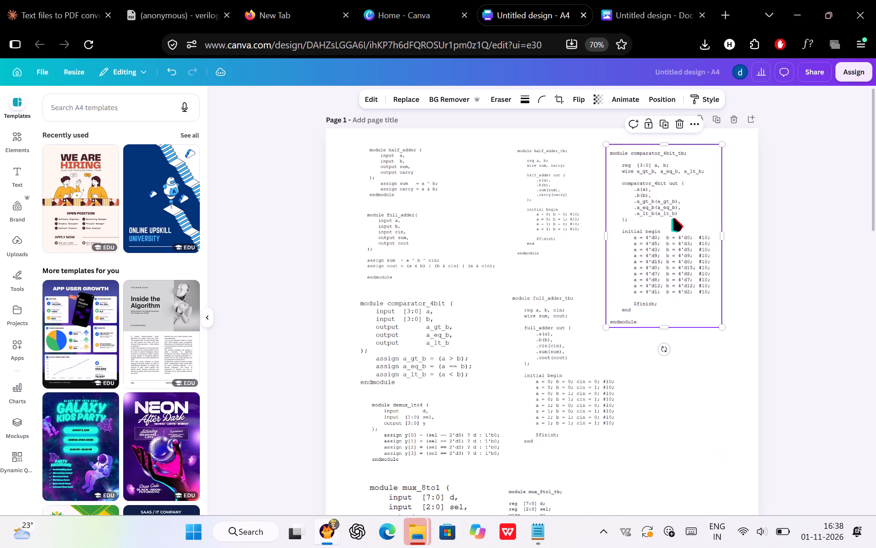
left_click(782, 260)
Move the counter_4bit testbench up directly below the comparator_4bit testbench in page 1's right column.
scroll(781, 263, "down", 6)
left_click_drag(677, 457, 677, 450)
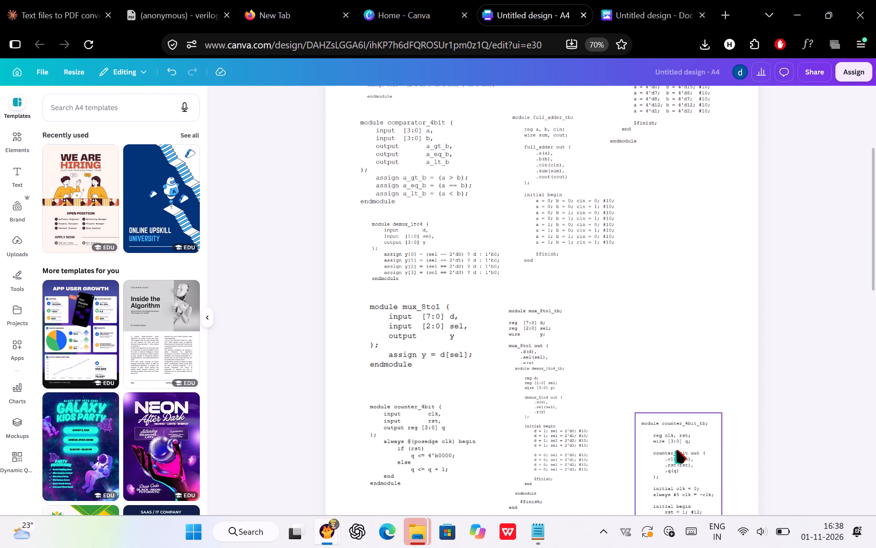
left_click_drag(677, 450, 673, 208)
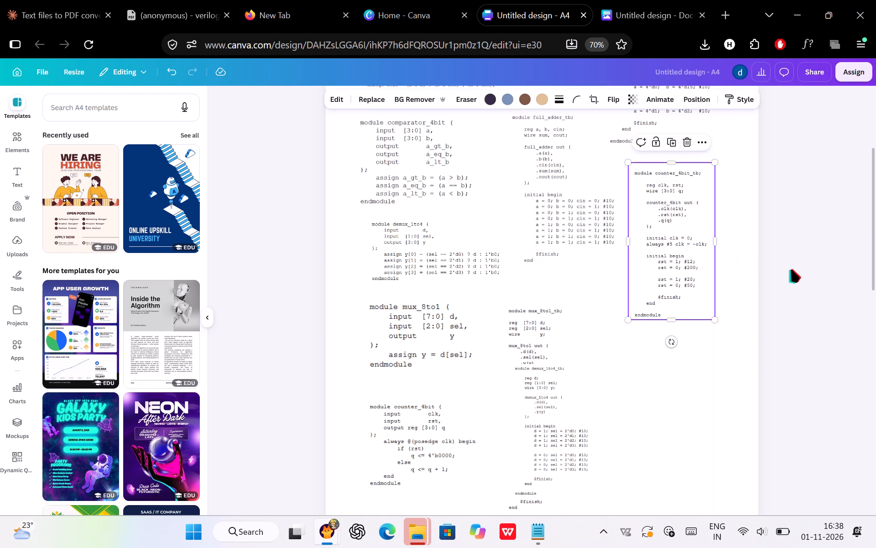
left_click(794, 269)
scroll(791, 276, "down", 6)
scroll(643, 358, "up", 3)
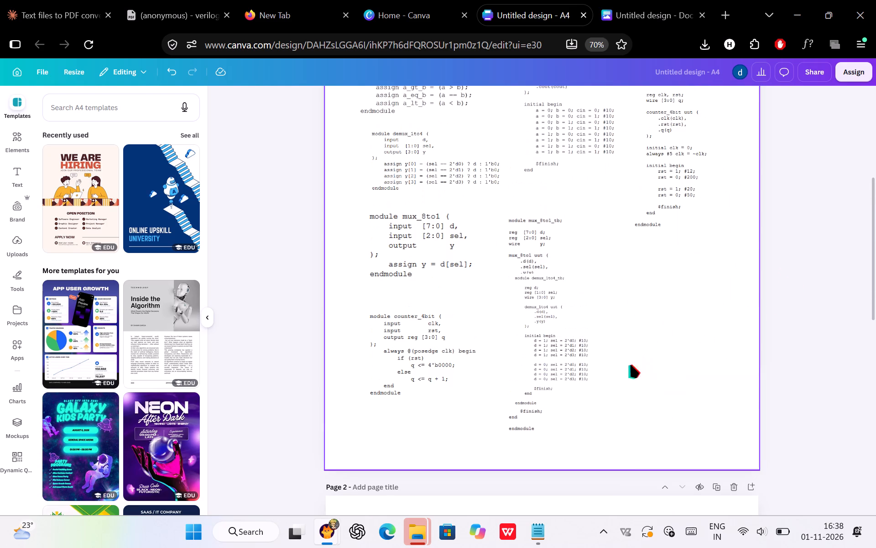
left_click(543, 377)
left_click_drag(543, 376, 670, 362)
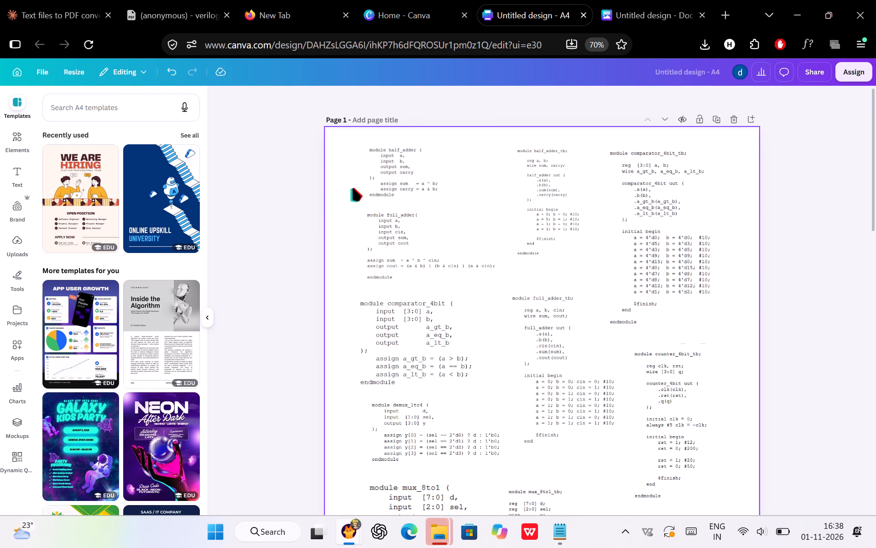
left_click_drag(353, 188, 448, 432)
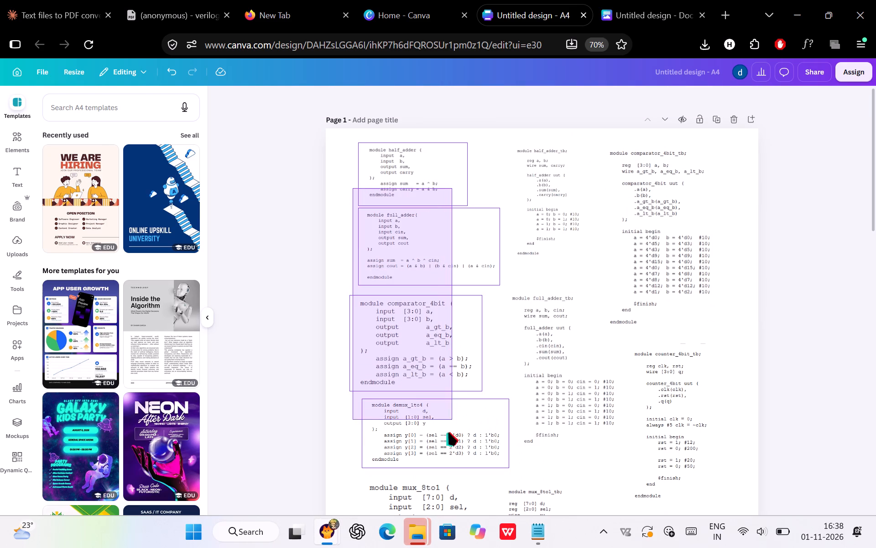
left_click_drag(448, 432, 597, 424)
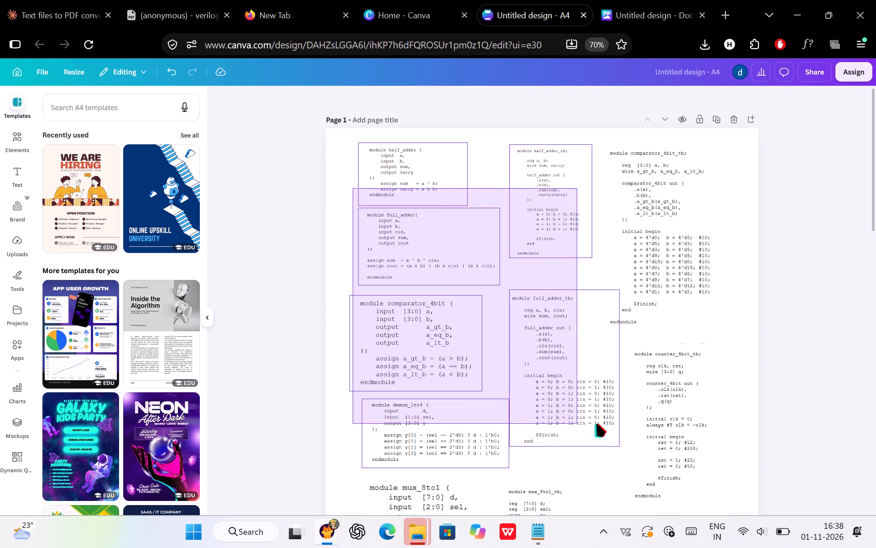
left_click_drag(597, 424, 642, 424)
scroll(642, 424, "down", 4)
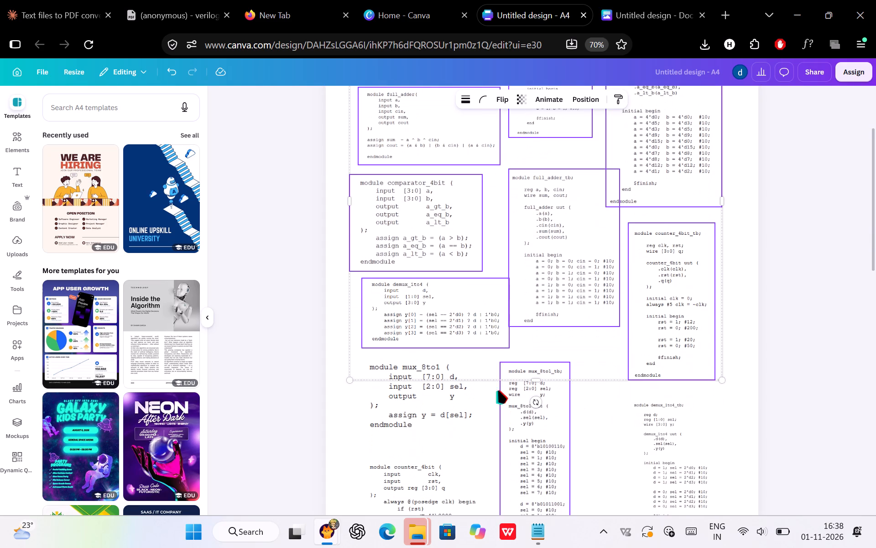
scroll(563, 415, "down", 2)
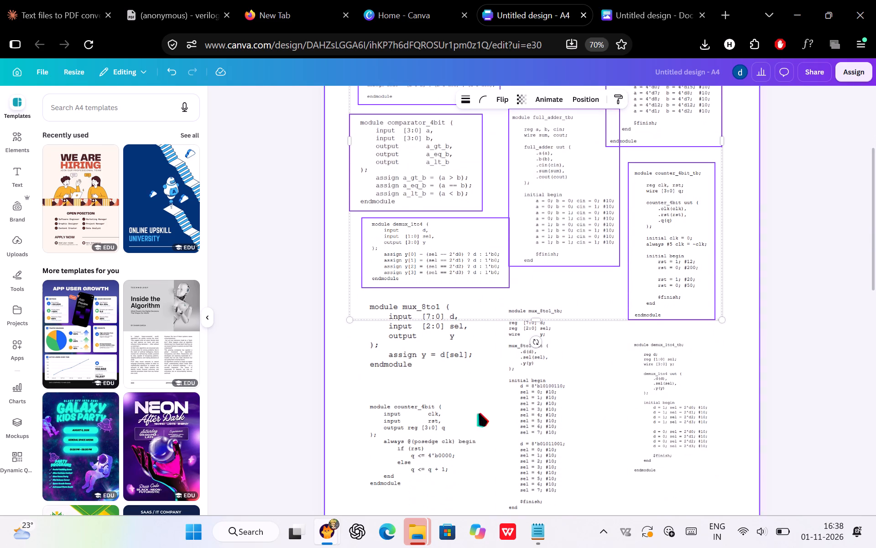
left_click(833, 427)
scroll(798, 420, "down", 5)
scroll(783, 419, "up", 5)
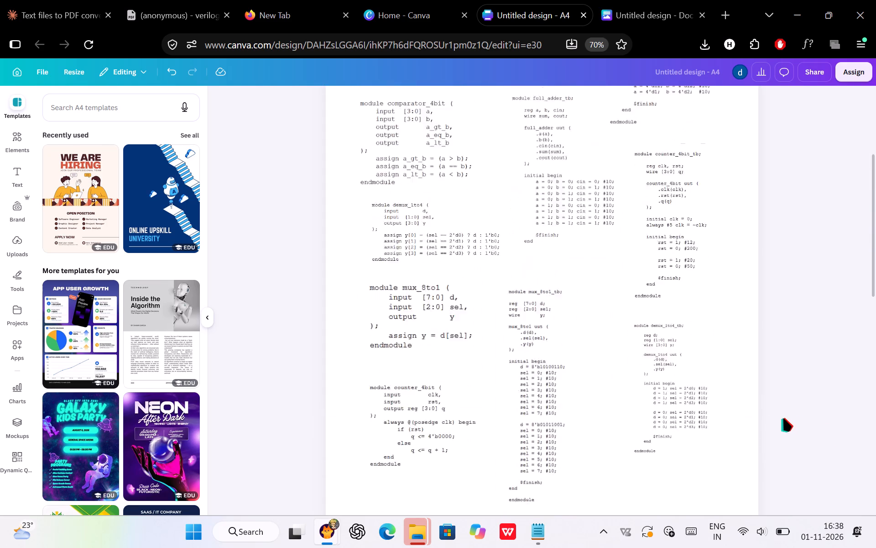
scroll(783, 418, "up", 2)
scroll(729, 397, "up", 1)
scroll(619, 375, "up", 7)
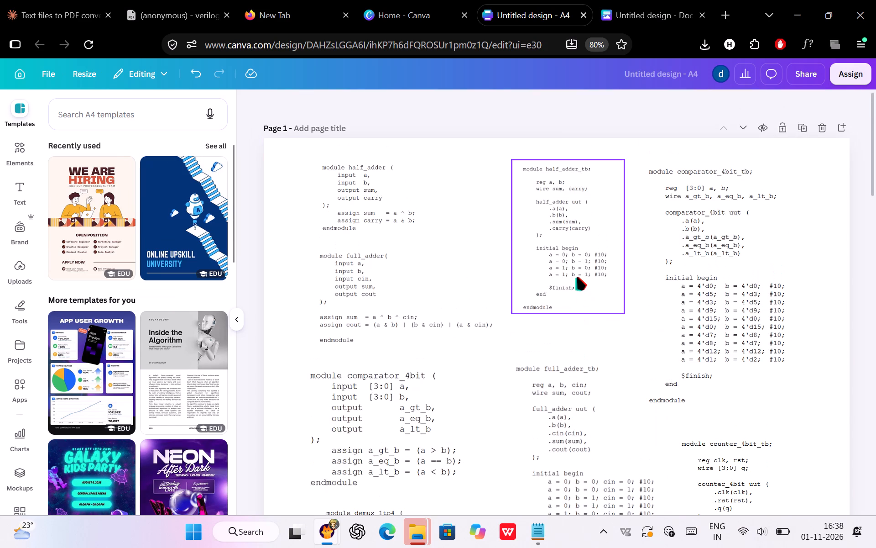
Enlarge the half_adder testbench proportionally and the comparator_4bit testbench slightly at the top of page 1.
left_click(577, 277)
left_click_drag(569, 314, 567, 324)
key("ctrl+z")
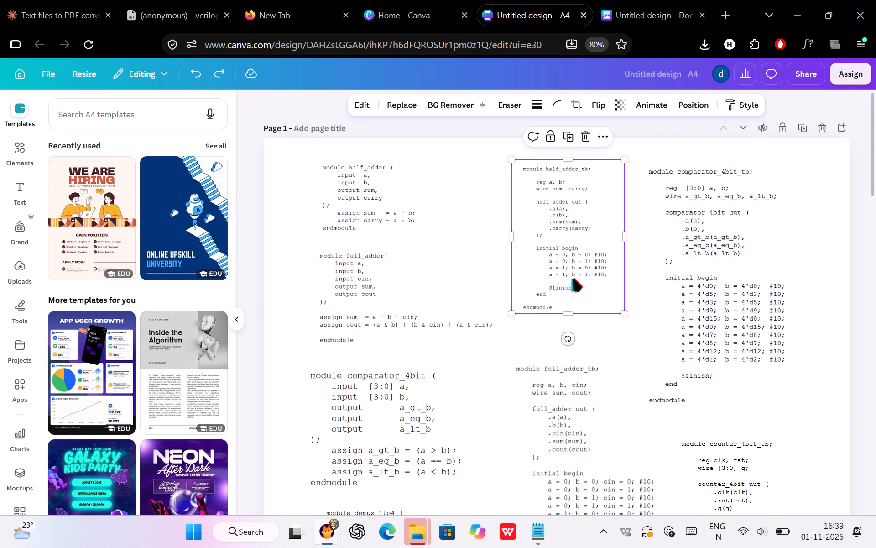
left_click_drag(621, 312, 637, 337)
left_click(768, 334)
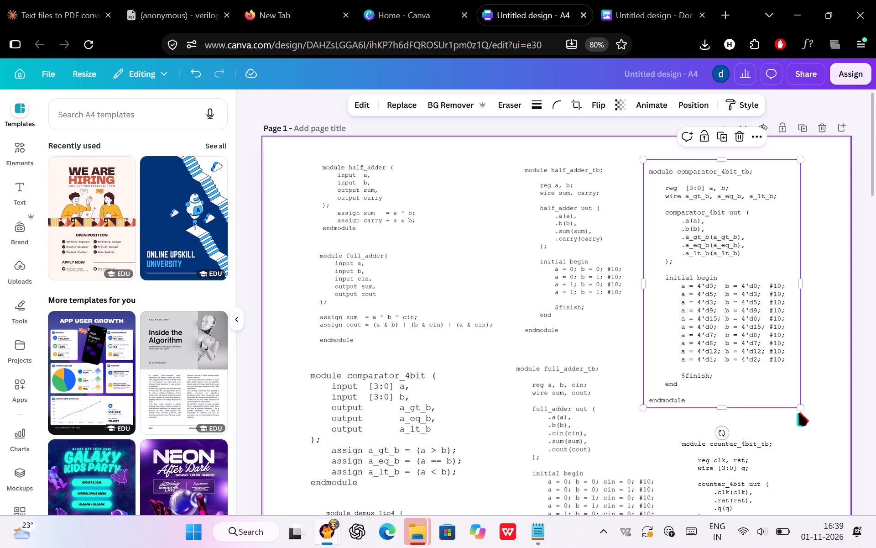
left_click_drag(798, 408, 813, 417)
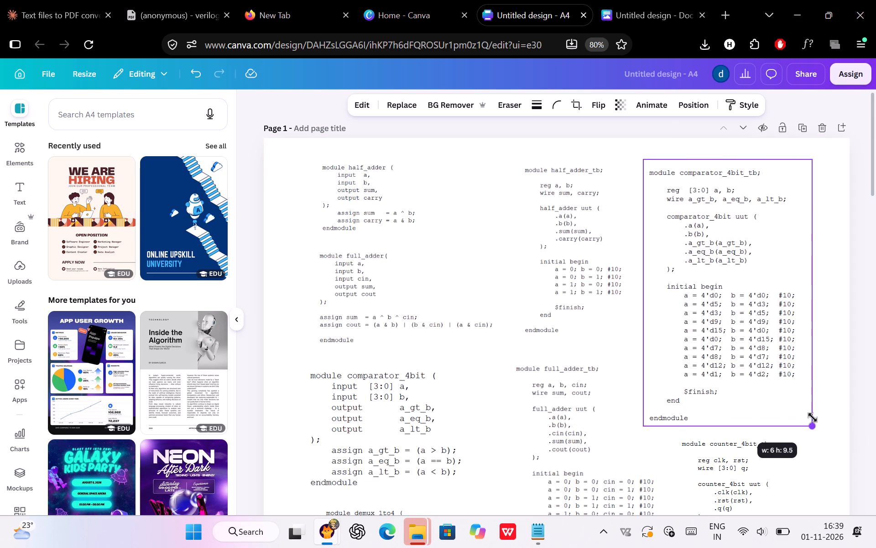
left_click_drag(813, 417, 806, 408)
Enlarge the counter_4bit testbench in the right column and the mux_8to1 testbench in the middle column.
scroll(795, 400, "down", 4)
left_click(767, 392)
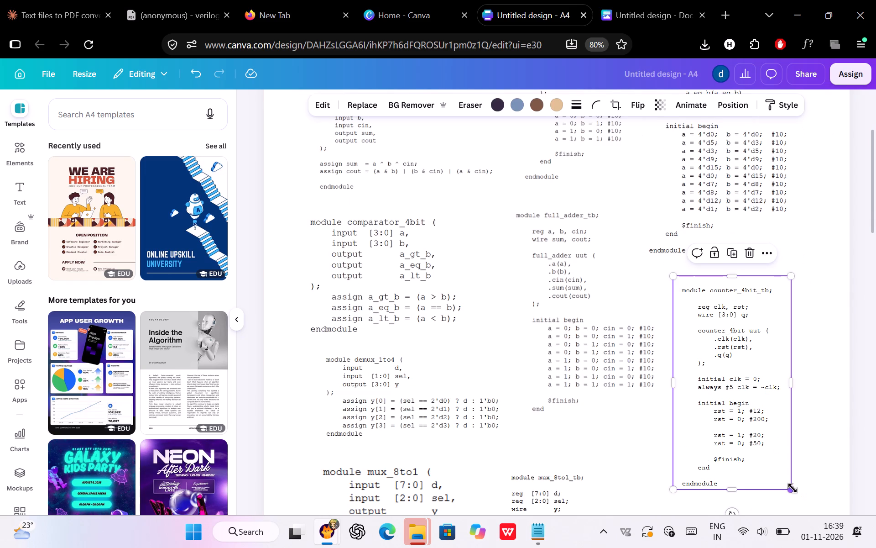
left_click_drag(793, 488, 809, 515)
scroll(768, 458, "down", 5)
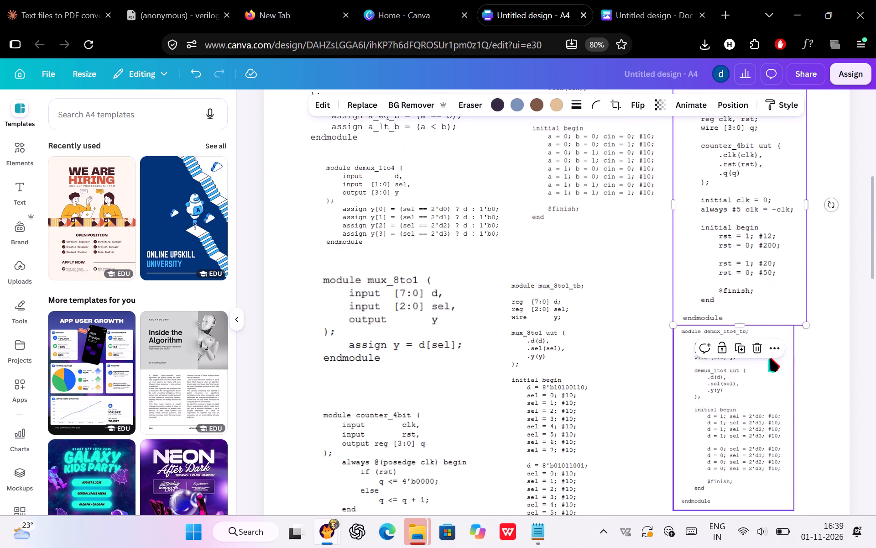
left_click(781, 408)
scroll(775, 406, "down", 2)
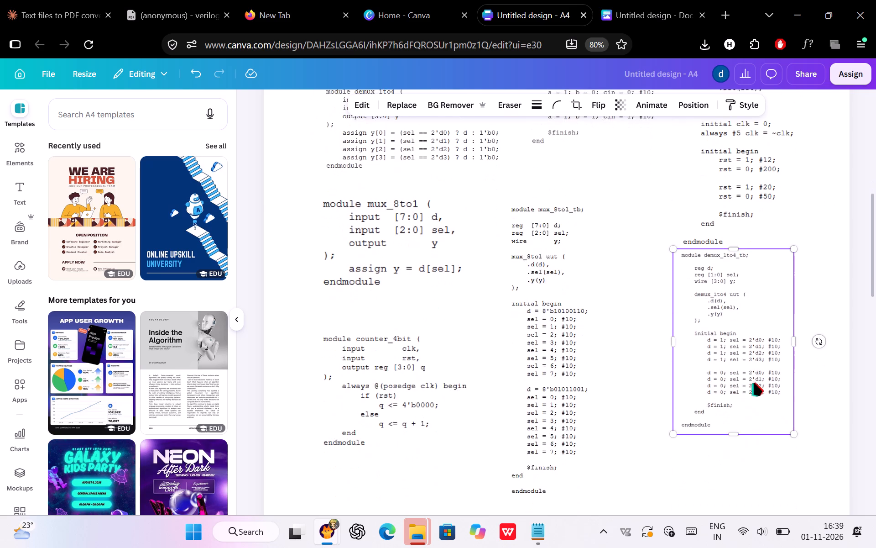
scroll(751, 379, "down", 2)
left_click(569, 341)
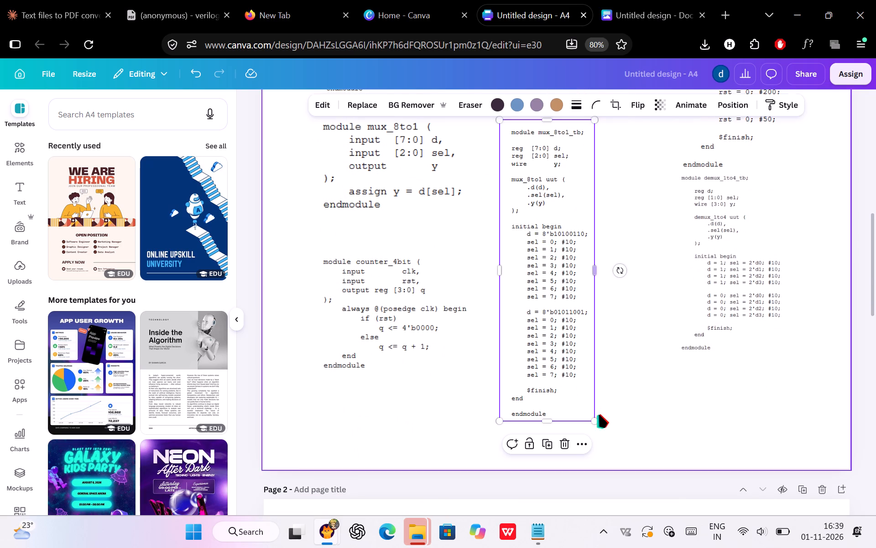
left_click_drag(598, 417, 615, 445)
Lower the counter_4bit and mux_8to1 design modules in the left column to free space below the demux_1to4 module.
scroll(604, 422, "up", 1)
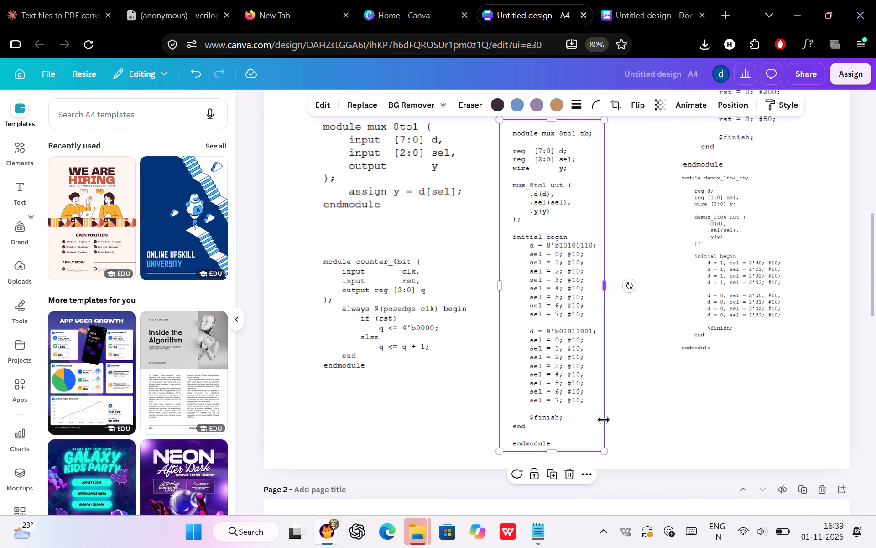
scroll(604, 420, "up", 2)
left_click(397, 393)
scroll(397, 392, "up", 5)
left_click(393, 351)
scroll(400, 383, "down", 3)
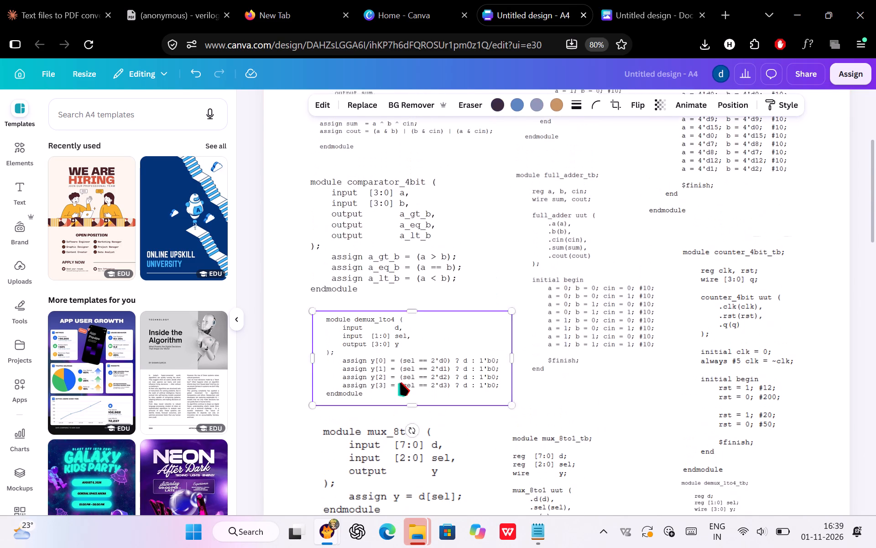
scroll(400, 383, "down", 5)
left_click_drag(396, 342, 392, 390)
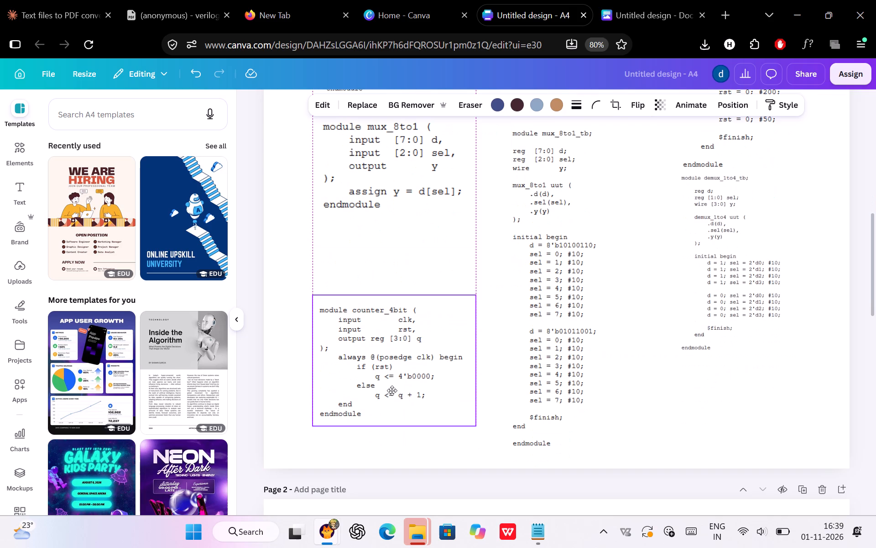
left_click_drag(392, 390, 393, 394)
scroll(394, 388, "up", 3)
left_click_drag(404, 276, 407, 329)
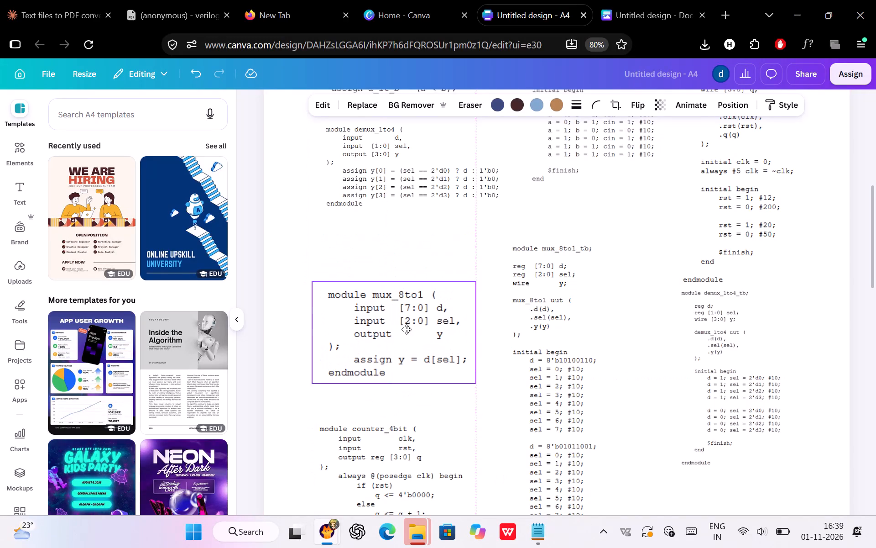
left_click_drag(407, 329, 407, 330)
Enlarge the demux_1to4 design module and shift it slightly down and left, lining its code up with the comparator_4bit module.
left_click(401, 195)
left_click_drag(511, 216, 512, 216)
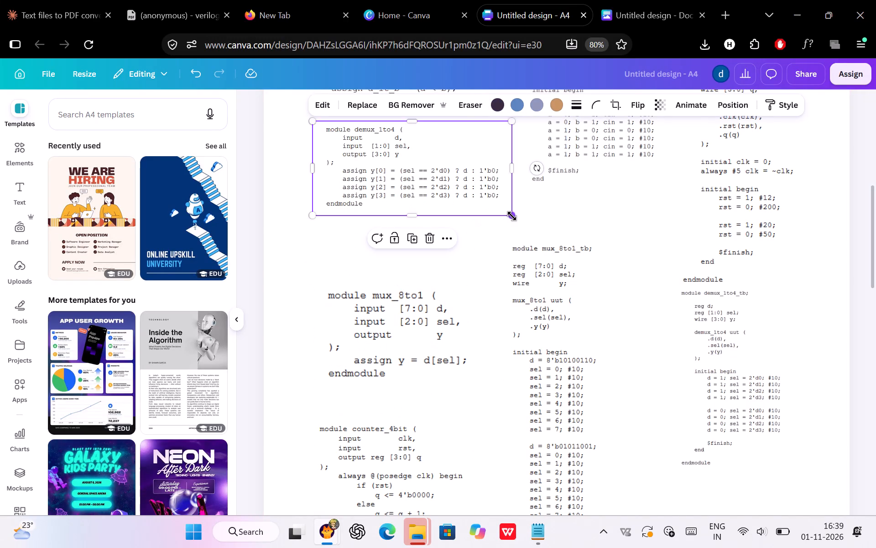
left_click_drag(512, 216, 529, 232)
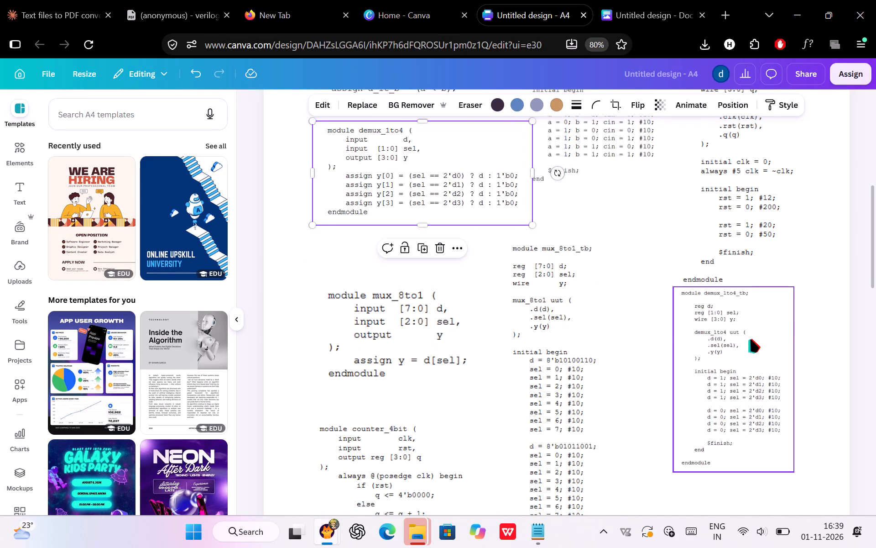
left_click(751, 339)
scroll(668, 335, "up", 4)
left_click_drag(448, 311, 430, 327)
Enlarge the full_adder design module and nudge it slightly up and left, between the half_adder and comparator_4bit modules.
scroll(535, 304, "up", 3)
scroll(402, 259, "up", 3)
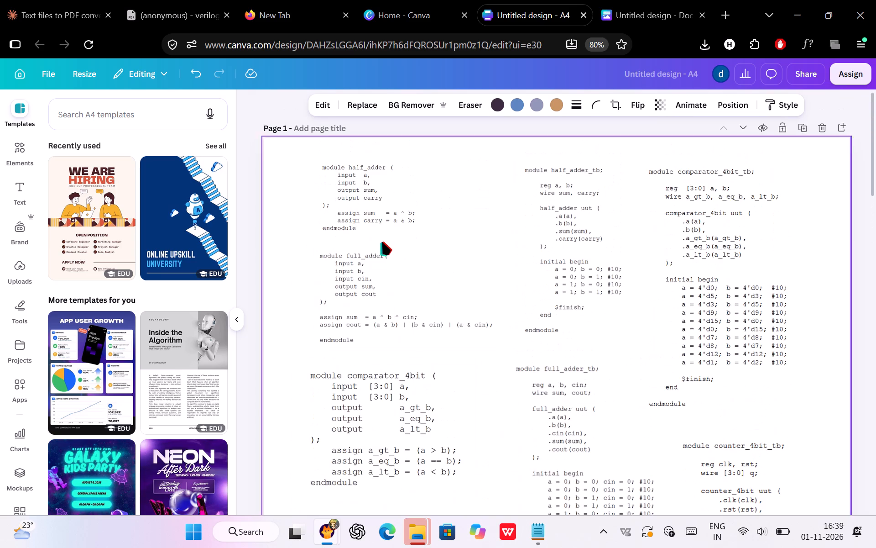
left_click(382, 259)
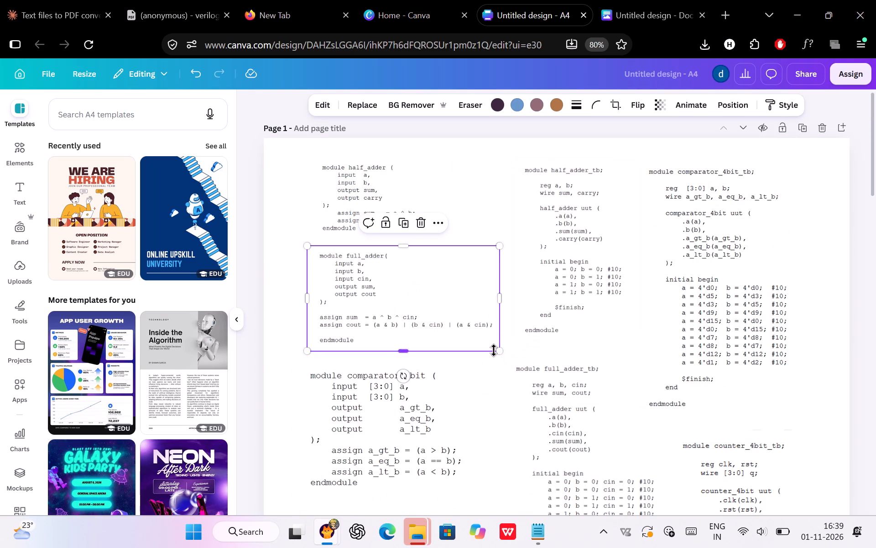
left_click(494, 350)
left_click_drag(496, 351, 516, 373)
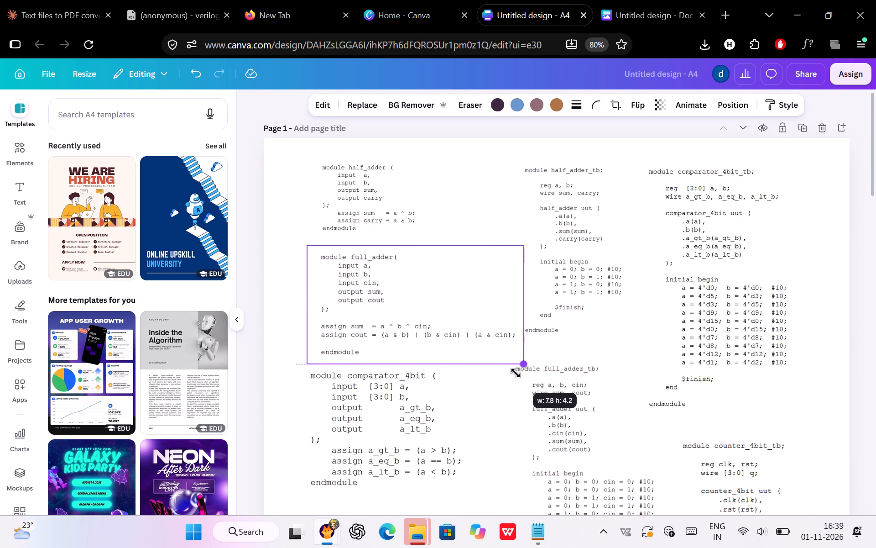
left_click_drag(516, 373, 521, 378)
left_click_drag(470, 331, 464, 325)
left_click(525, 300)
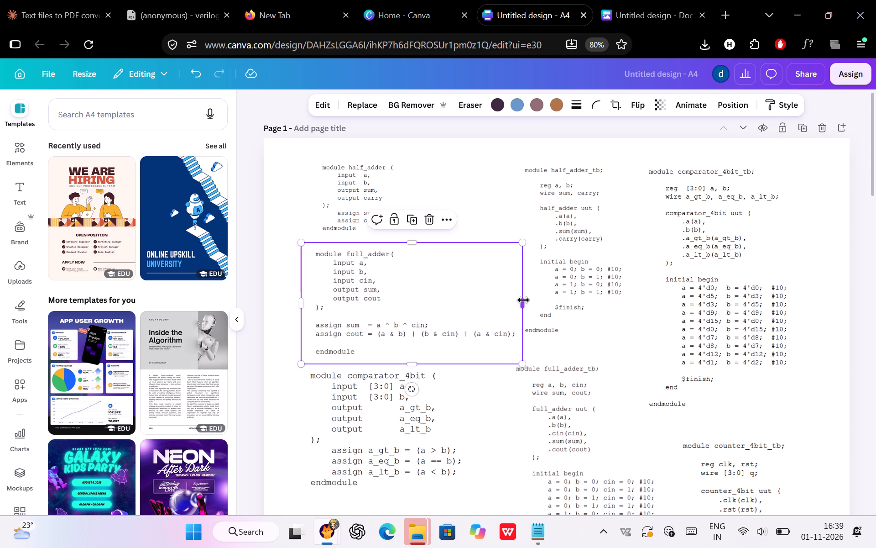
Enlarge the half_adder design module slightly at the top of page 1's left column.
left_click(410, 189)
left_click(451, 242)
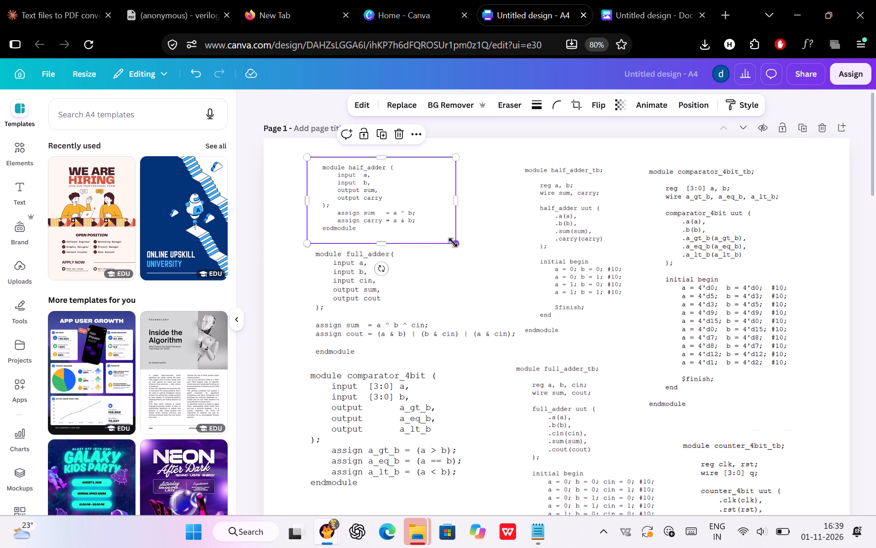
left_click_drag(453, 242, 469, 252)
left_click(570, 244)
Move the demux_1to4 testbench left, close beside the mux_8to1 testbench.
scroll(671, 303, "down", 7)
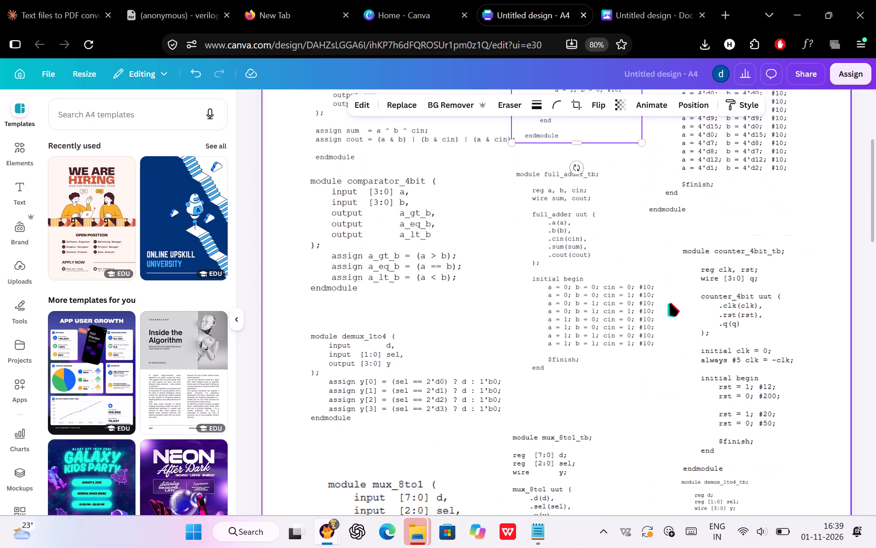
scroll(670, 303, "down", 5)
left_click_drag(695, 302, 669, 306)
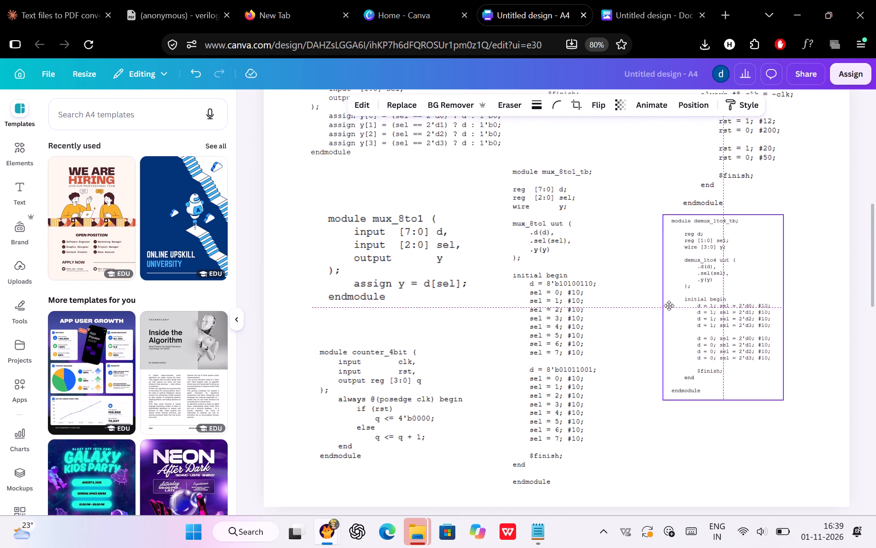
left_click_drag(669, 306, 634, 306)
Raise the mux_8to1 and counter_4bit design modules in the left column to close the gaps below the demux_1to4 module.
scroll(633, 306, "up", 11)
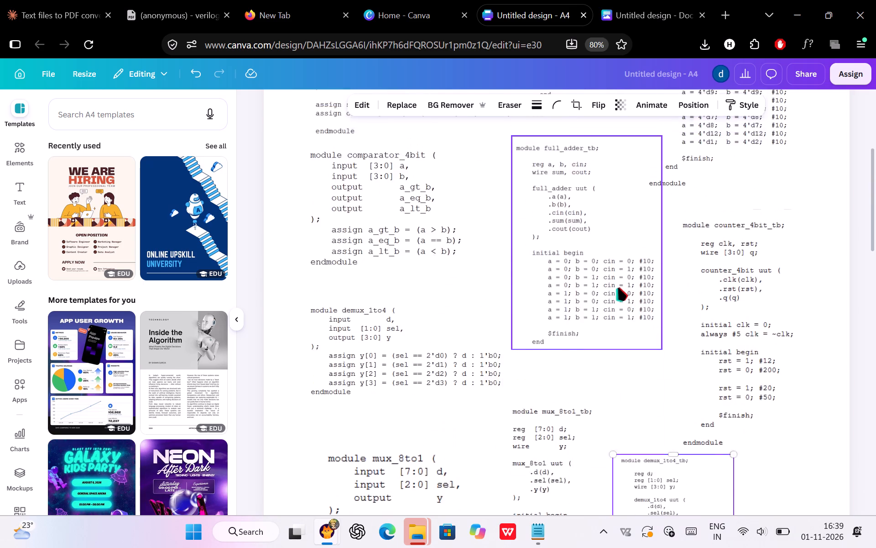
scroll(422, 206, "up", 4)
scroll(384, 202, "down", 7)
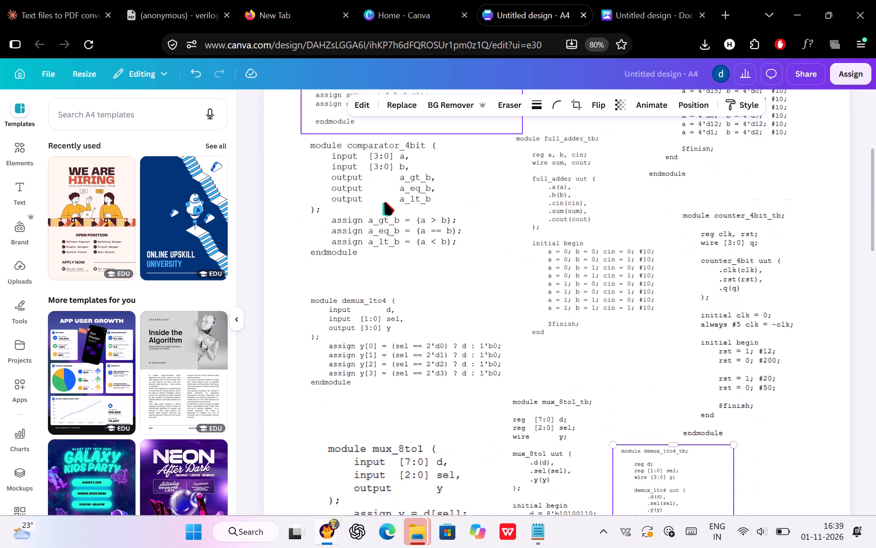
scroll(385, 202, "down", 3)
scroll(399, 297, "down", 2)
left_click_drag(373, 271, 364, 245)
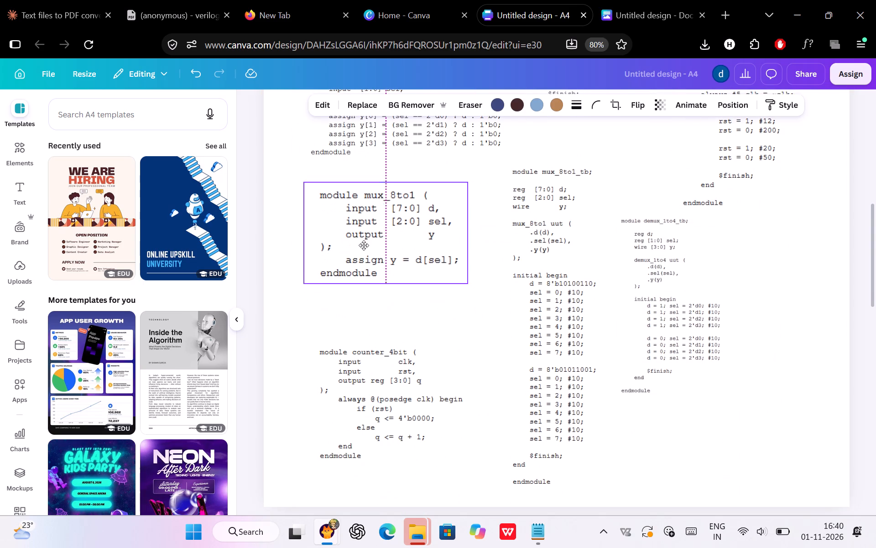
left_click_drag(364, 245, 364, 243)
left_click_drag(375, 367, 372, 326)
Examine the gaps and alignment between the testbench snips in page 1's middle and right columns.
scroll(636, 435, "up", 5)
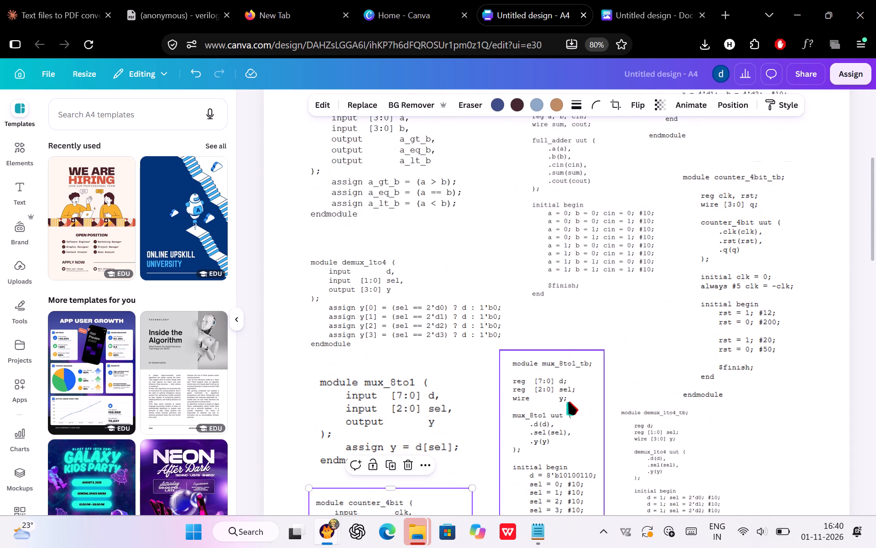
scroll(581, 263, "up", 3)
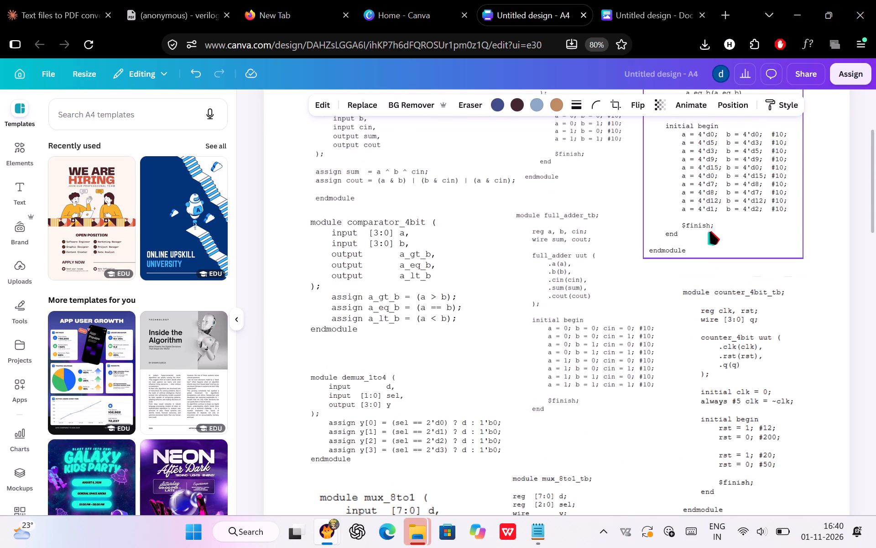
scroll(710, 232, "up", 6)
scroll(667, 383, "down", 8)
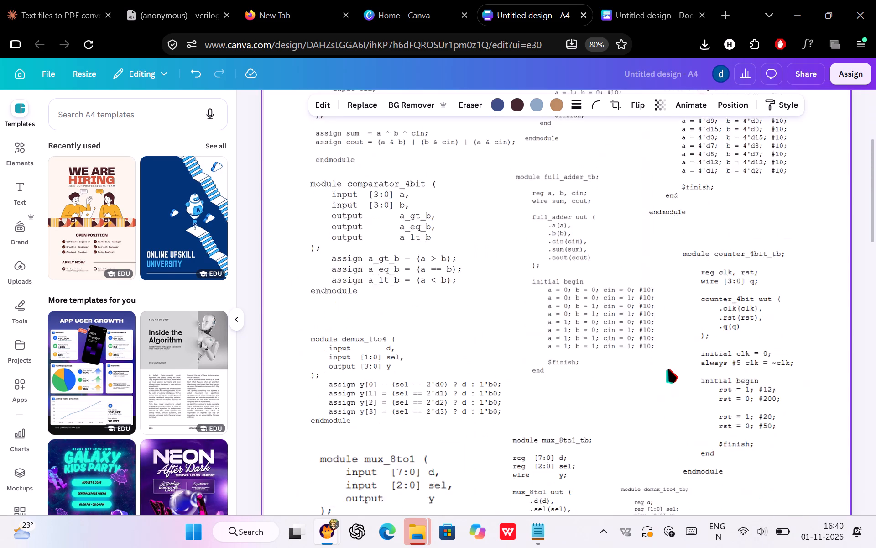
scroll(668, 369, "down", 8)
scroll(686, 341, "up", 3)
scroll(686, 341, "down", 3)
scroll(686, 343, "up", 6)
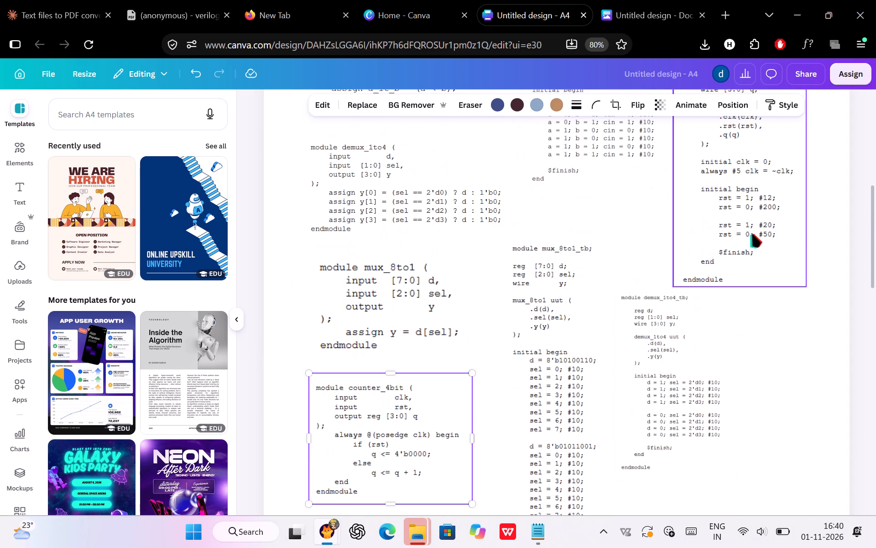
Download only page 1 of the design as a PDF with the Digital preset and check the resulting file.
left_click(819, 74)
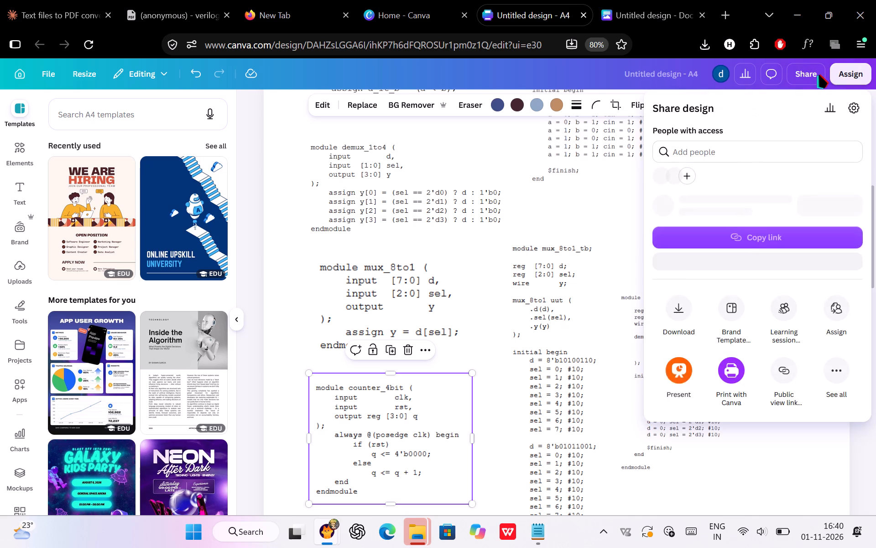
left_click(702, 343)
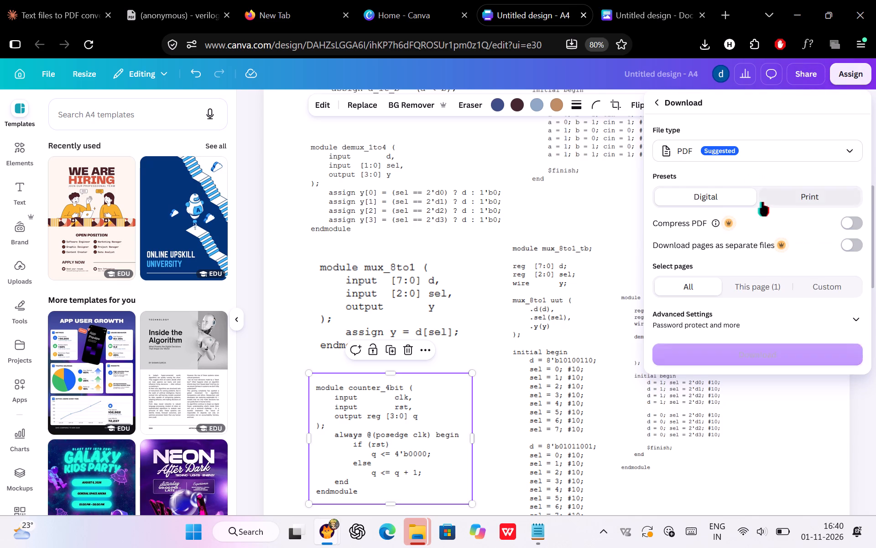
left_click(753, 291)
left_click(749, 331)
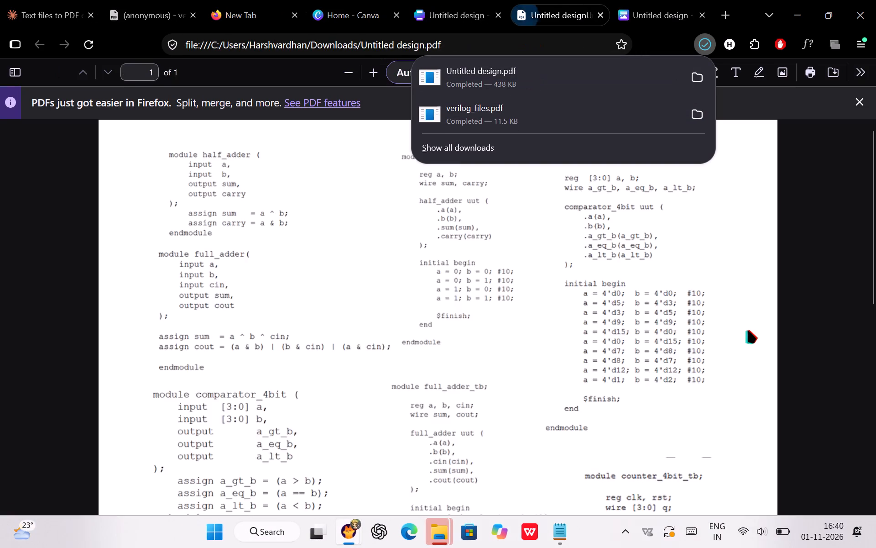
scroll(667, 339, "down", 15)
scroll(649, 353, "up", 15)
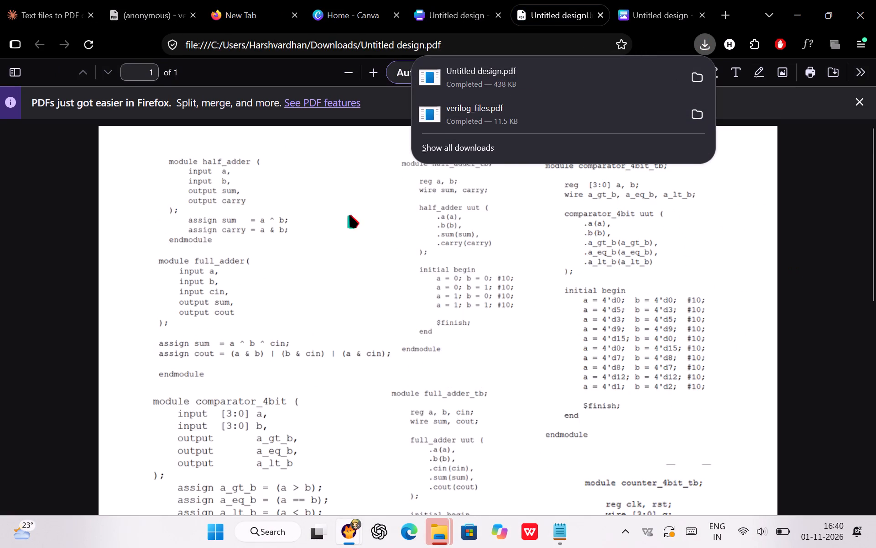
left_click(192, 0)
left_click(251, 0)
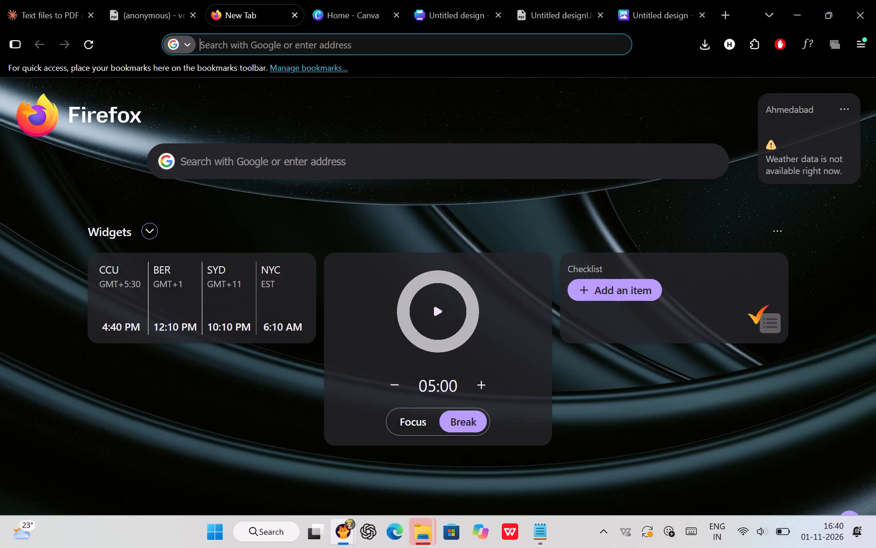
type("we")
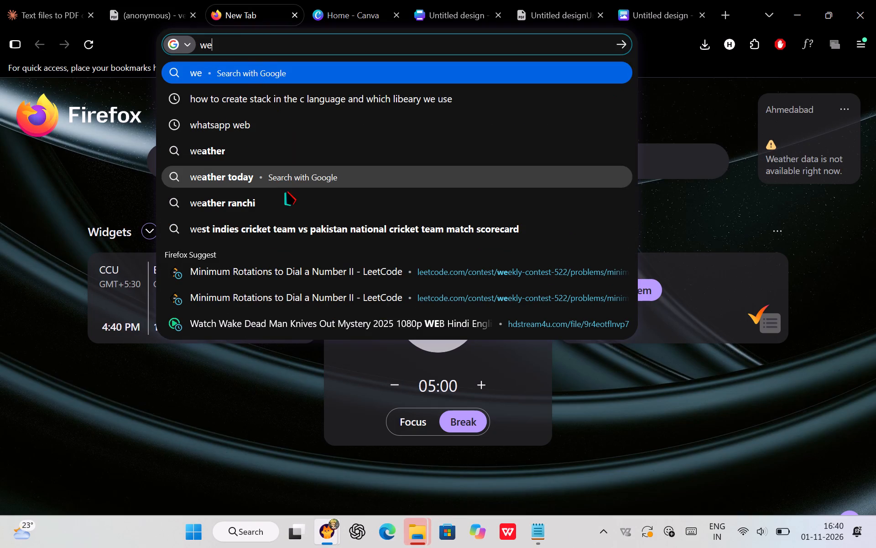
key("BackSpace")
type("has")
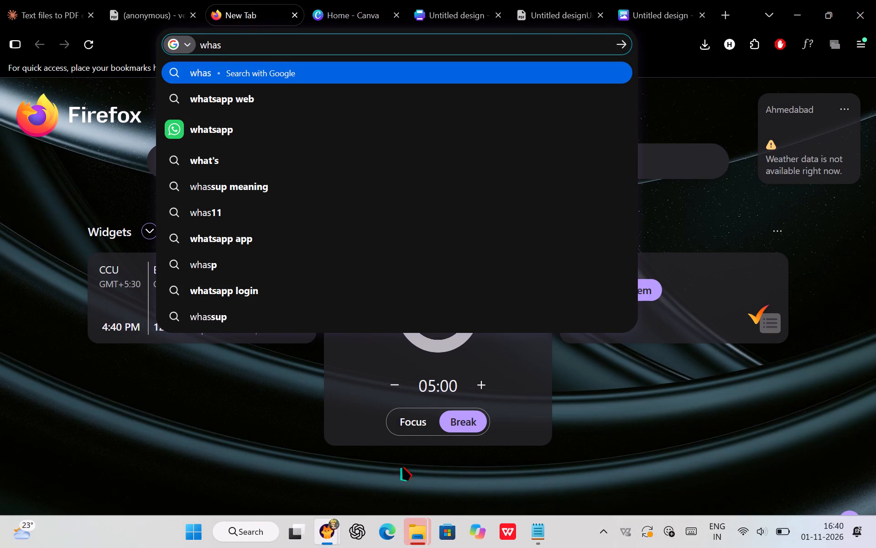
Switch to Google Chrome and look up WhatsApp from its new tab.
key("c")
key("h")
left_click(274, 156)
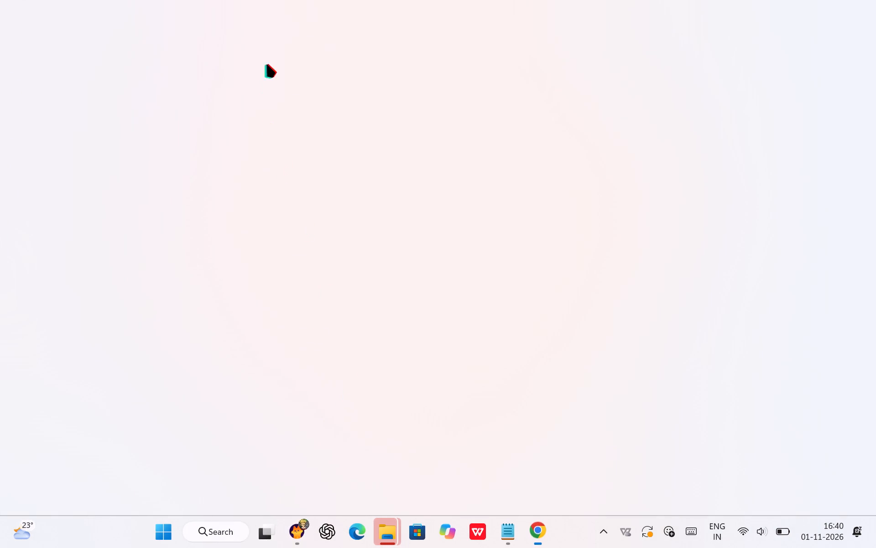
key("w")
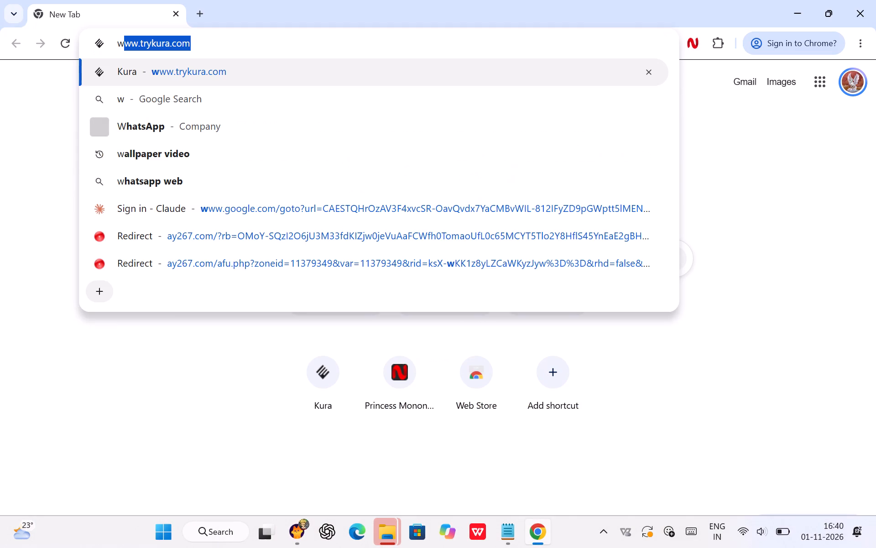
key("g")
key("BackSpace")
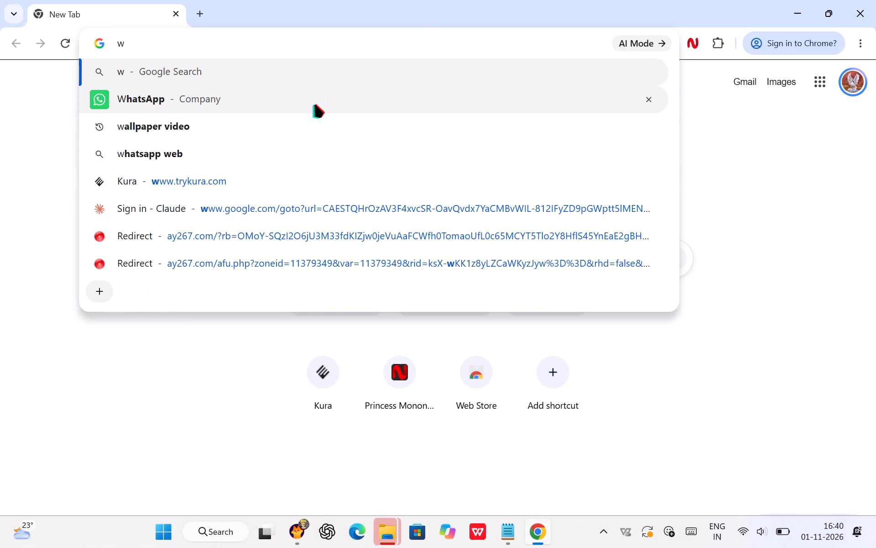
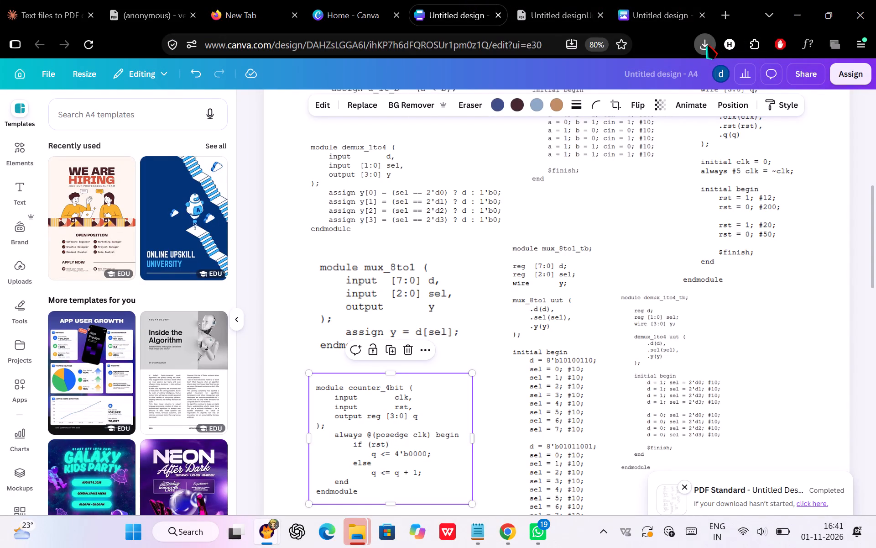
Open the exported "Untitled design" PDF from the Downloads folder in File Explorer.
left_click(700, 74)
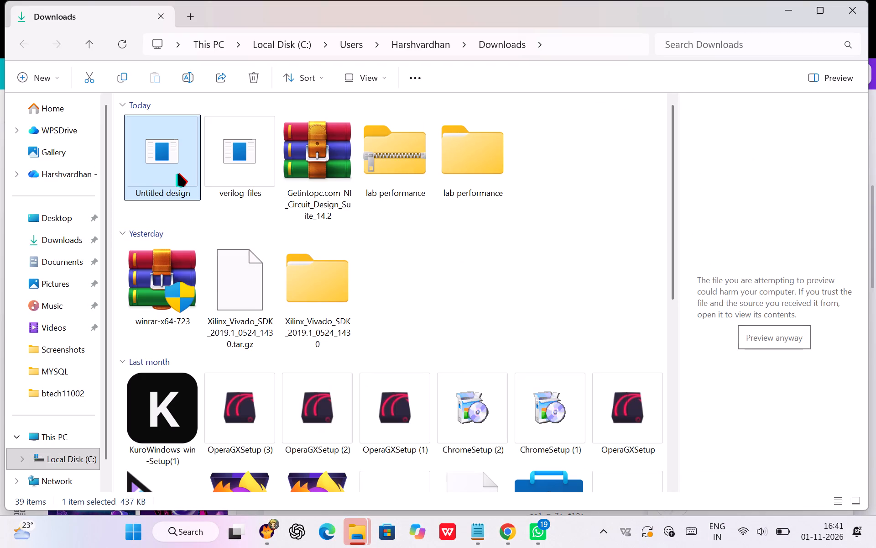
double_click(178, 174)
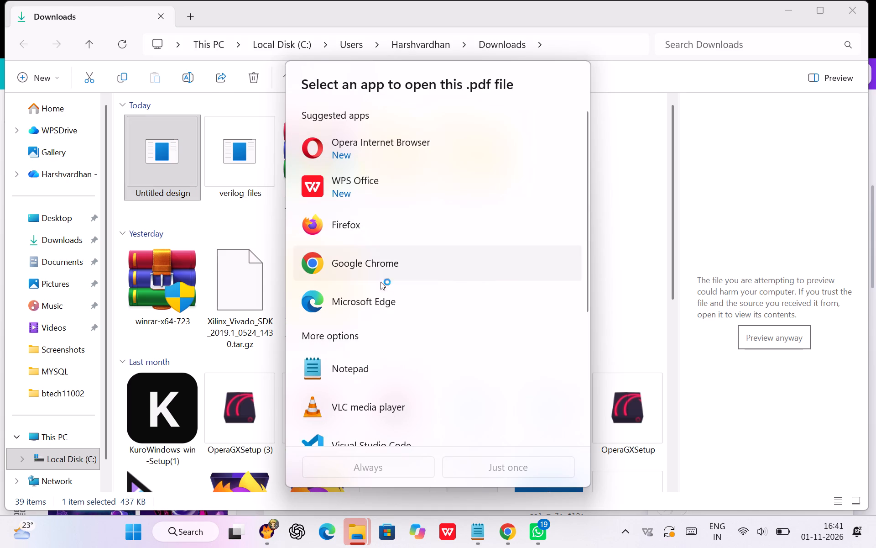
Open the downloaded Untitled design PDF in Microsoft Edge, always using that app for .pdf files.
left_click(381, 301)
left_click(382, 467)
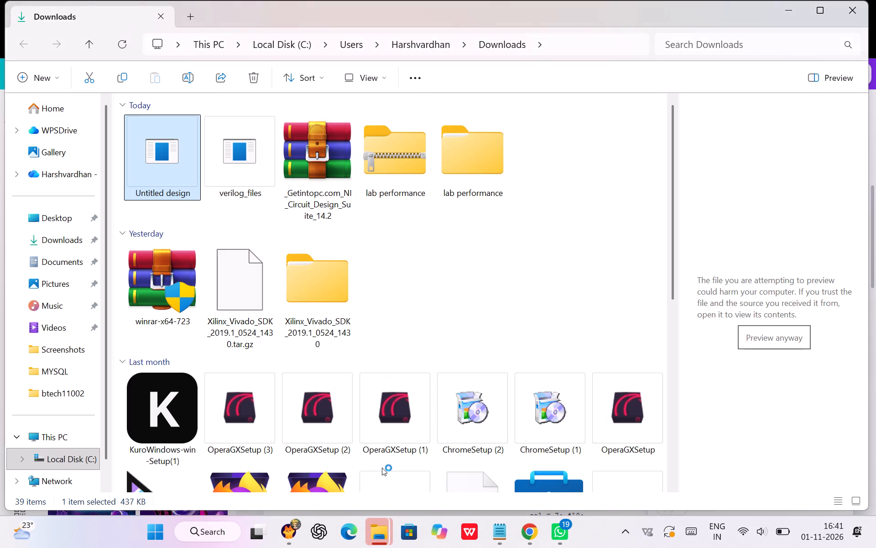
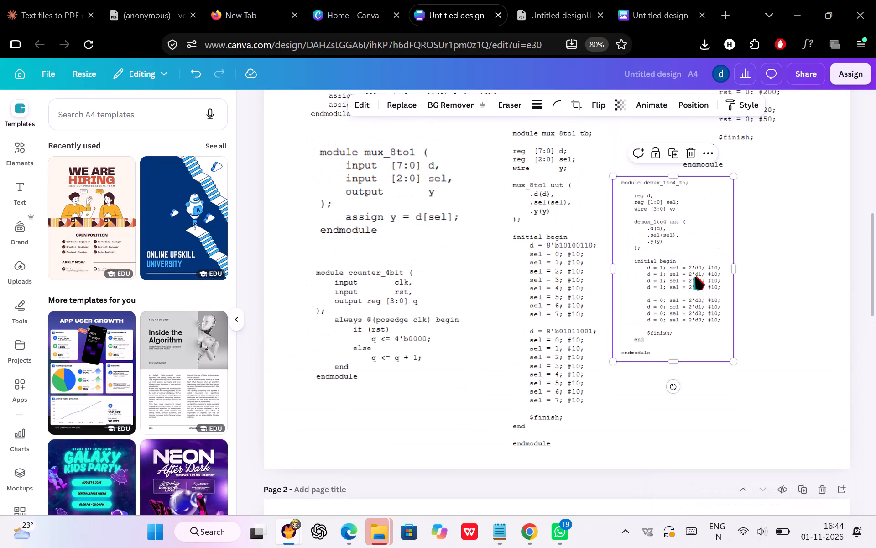
Enlarge the demux_1to4_tb snip, trim its blank right margin and place it below the counter_4bit_tb snip in the third column.
left_click_drag(731, 359, 765, 395)
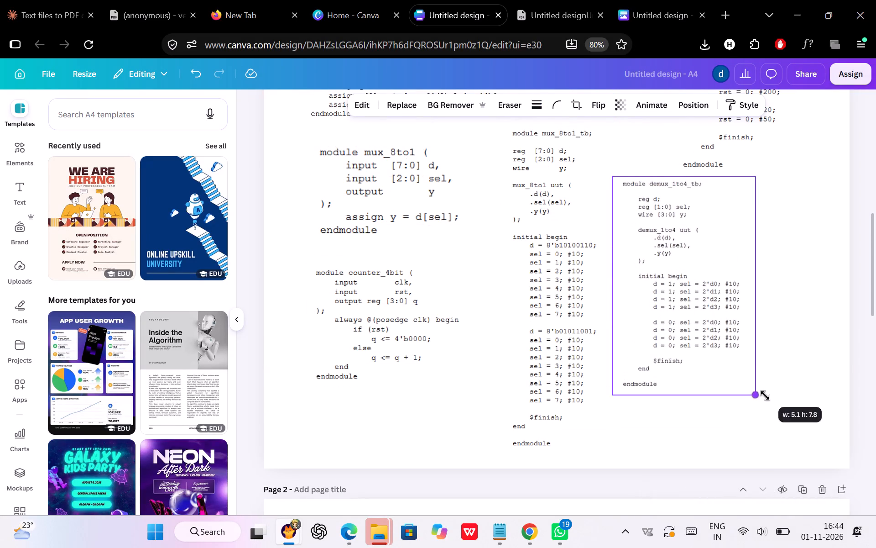
left_click_drag(765, 395, 782, 420)
left_click_drag(729, 348, 739, 354)
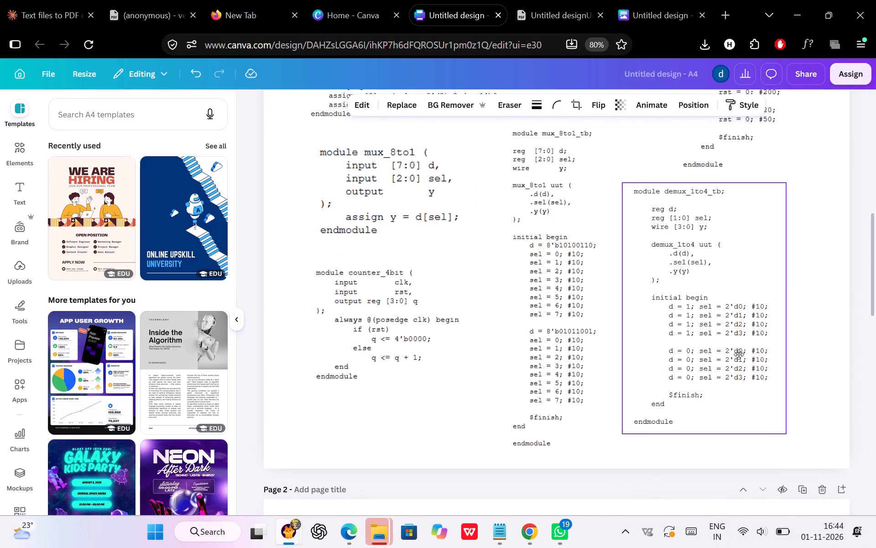
left_click_drag(739, 354, 740, 354)
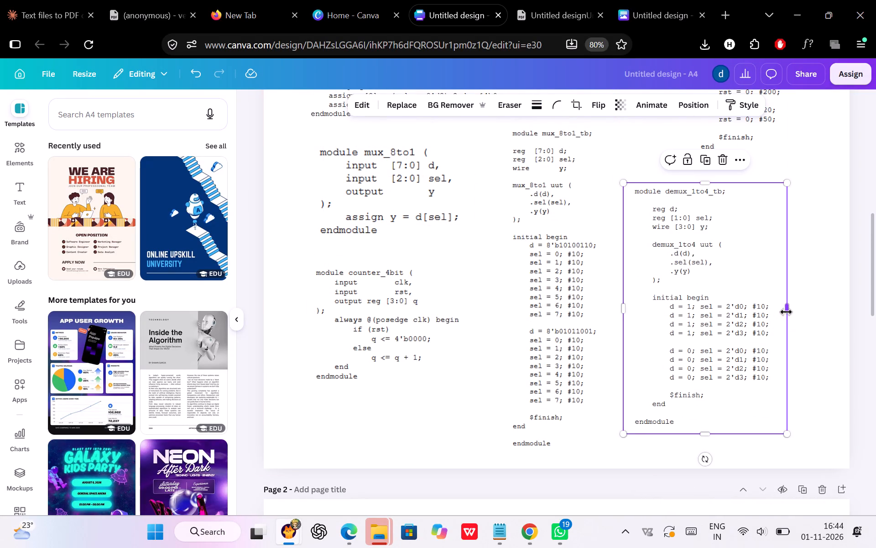
left_click_drag(786, 311, 782, 312)
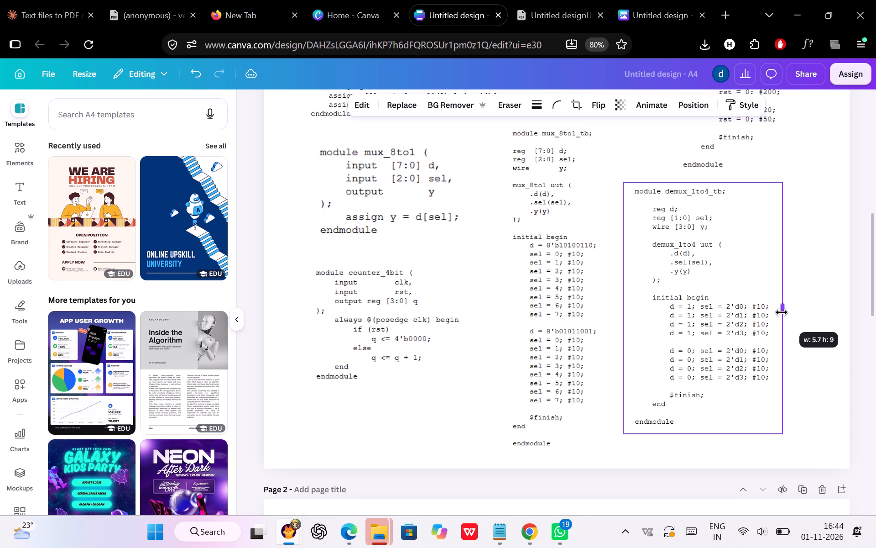
left_click_drag(782, 312, 781, 312)
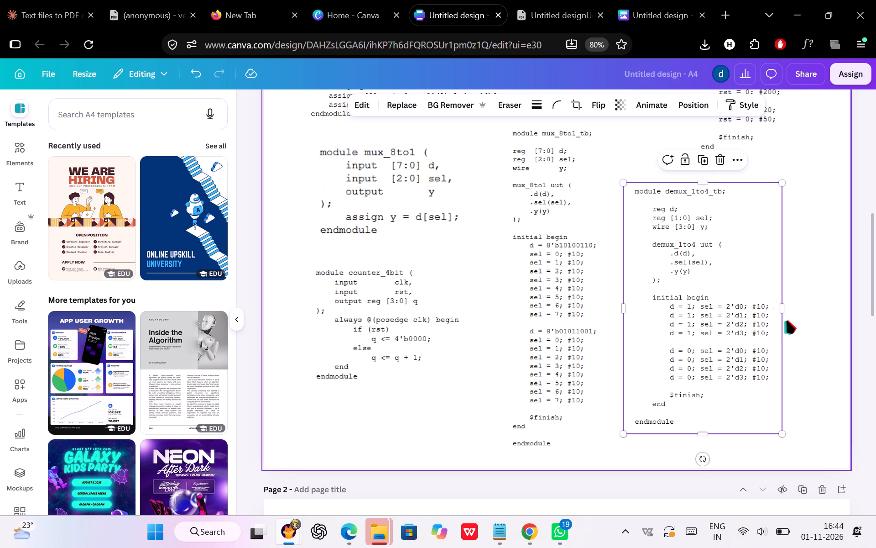
left_click_drag(781, 433, 781, 432)
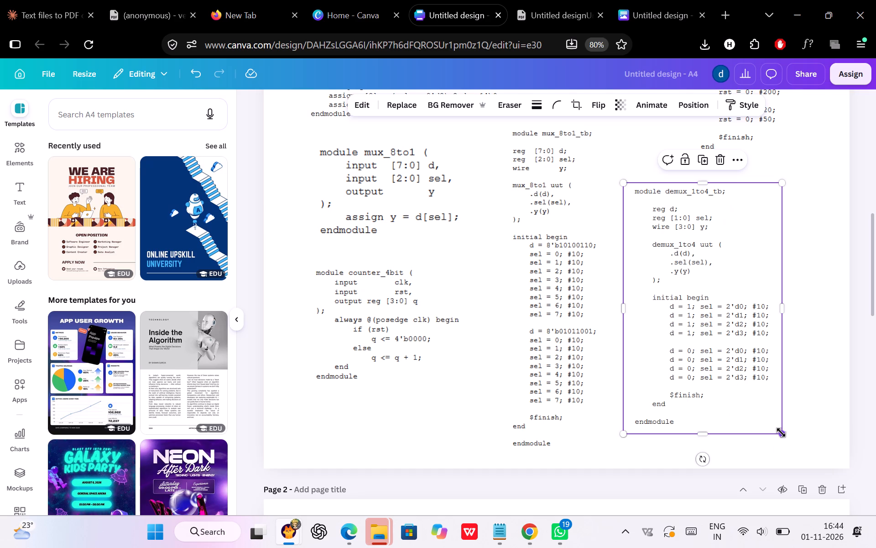
left_click_drag(781, 432, 766, 418)
left_click_drag(731, 362, 759, 361)
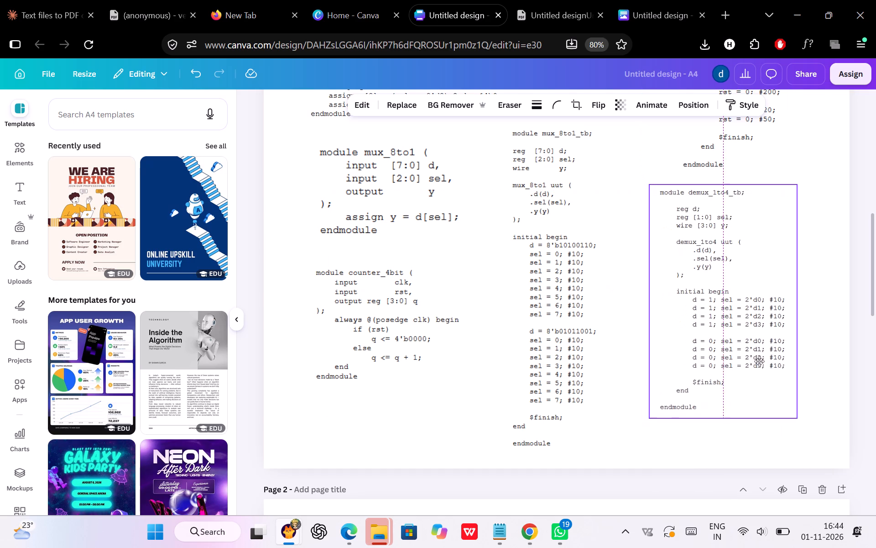
left_click_drag(759, 361, 765, 360)
Review the size and spacing of the design and testbench snips across the three columns of page 1.
left_click(387, 353)
scroll(387, 353, "up", 5)
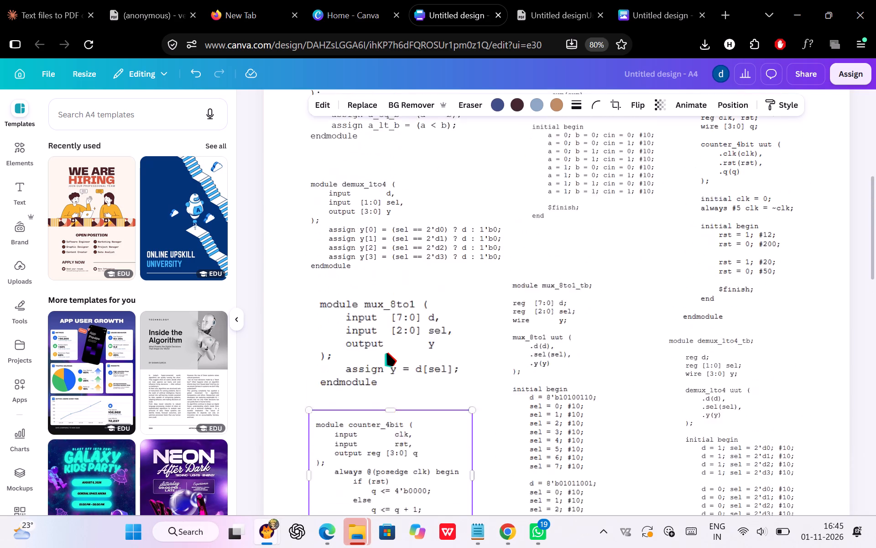
scroll(387, 353, "up", 4)
scroll(541, 346, "up", 4)
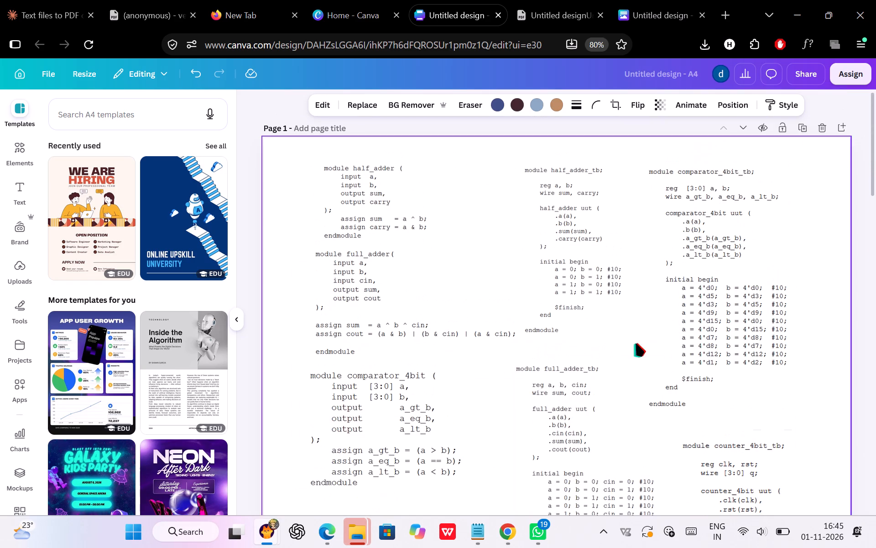
scroll(691, 347, "down", 3)
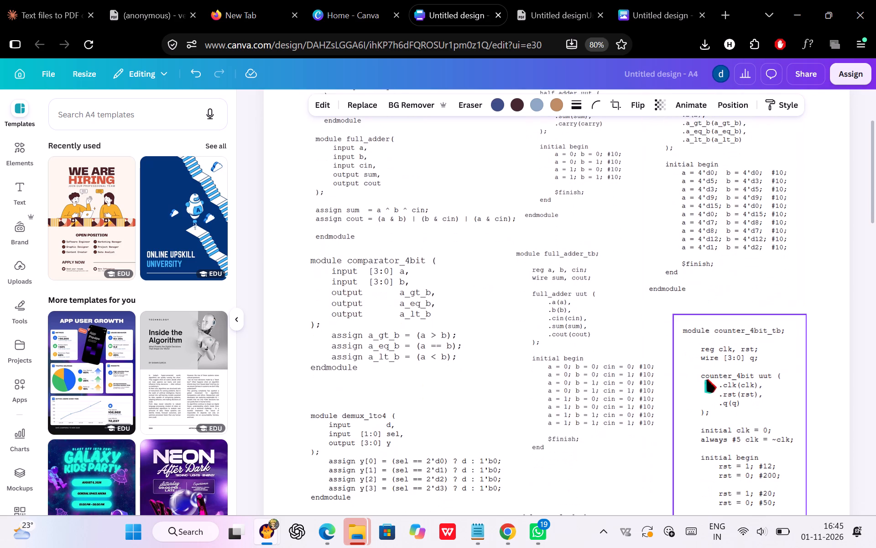
scroll(719, 393, "up", 1)
scroll(719, 393, "down", 4)
Select the counter_4bit_tb snip in the third column.
left_click(722, 389)
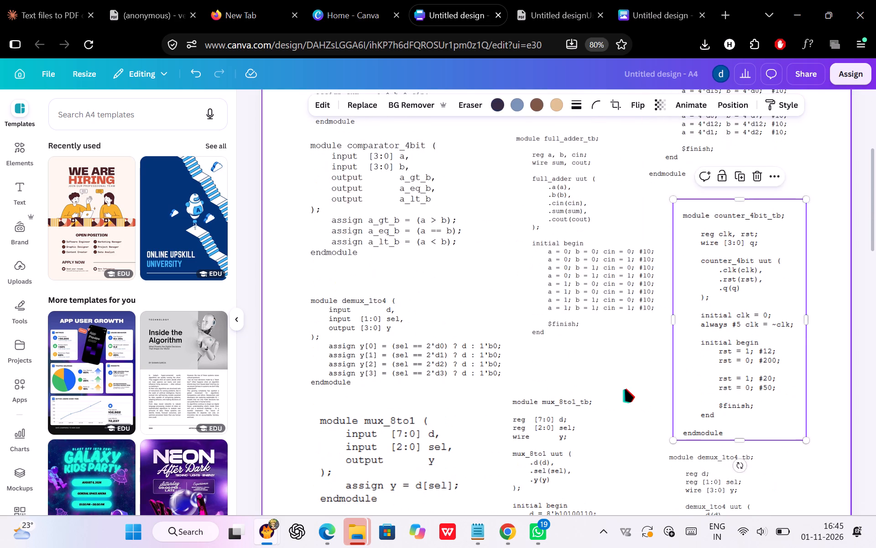
Download only page 1 of the rearranged design as a PDF with the Digital preset.
scroll(625, 389, "down", 9)
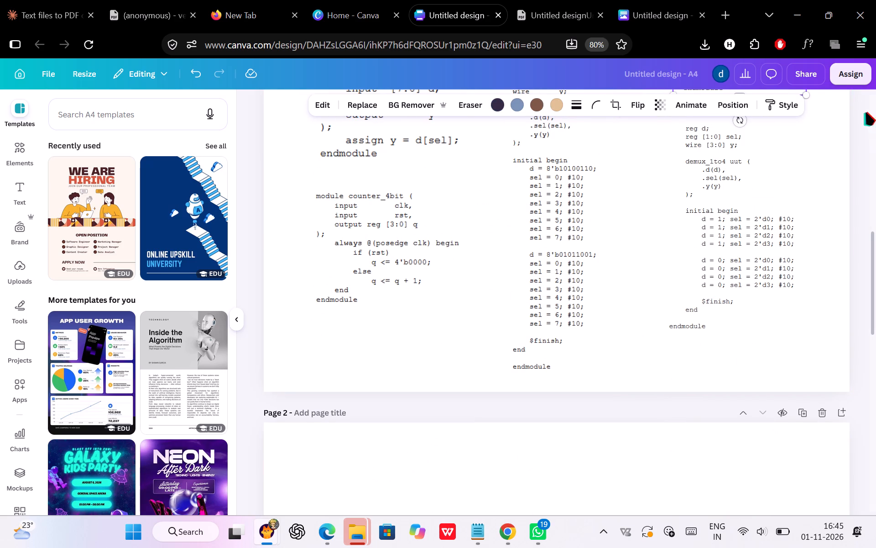
left_click(814, 79)
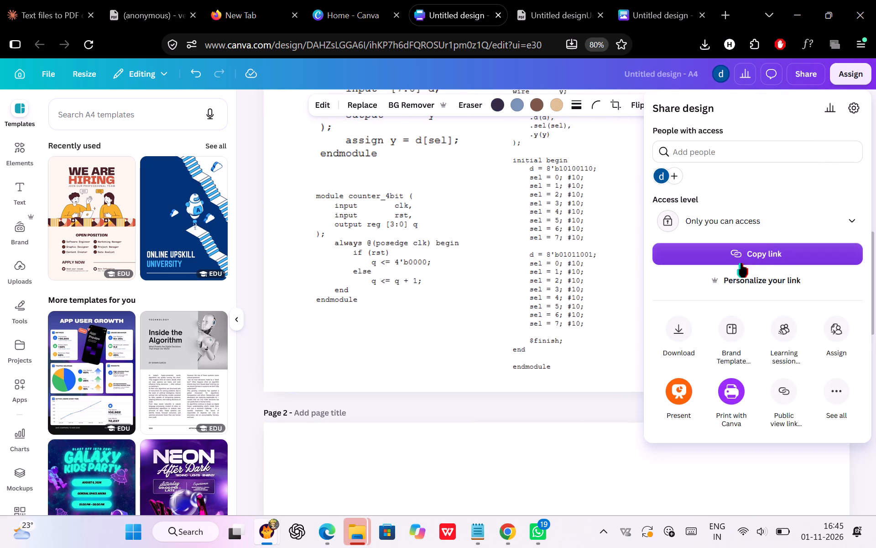
left_click(670, 349)
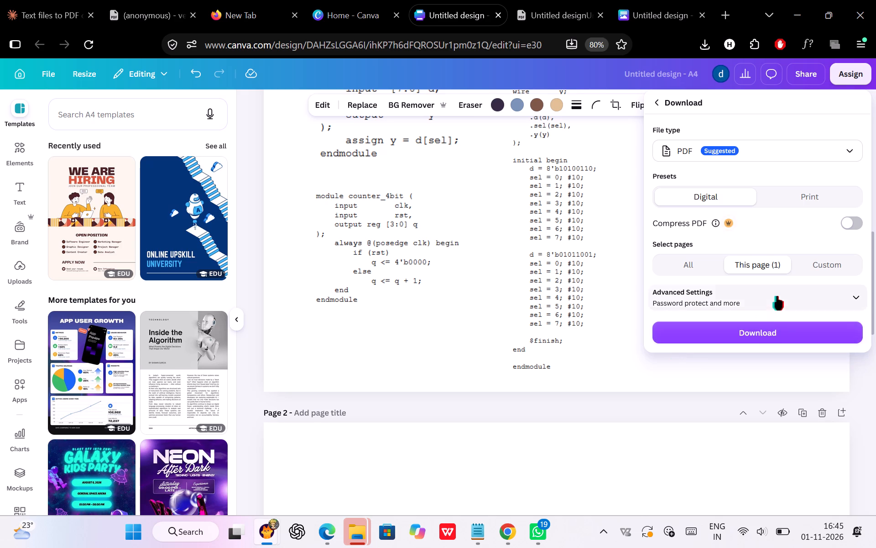
left_click(771, 335)
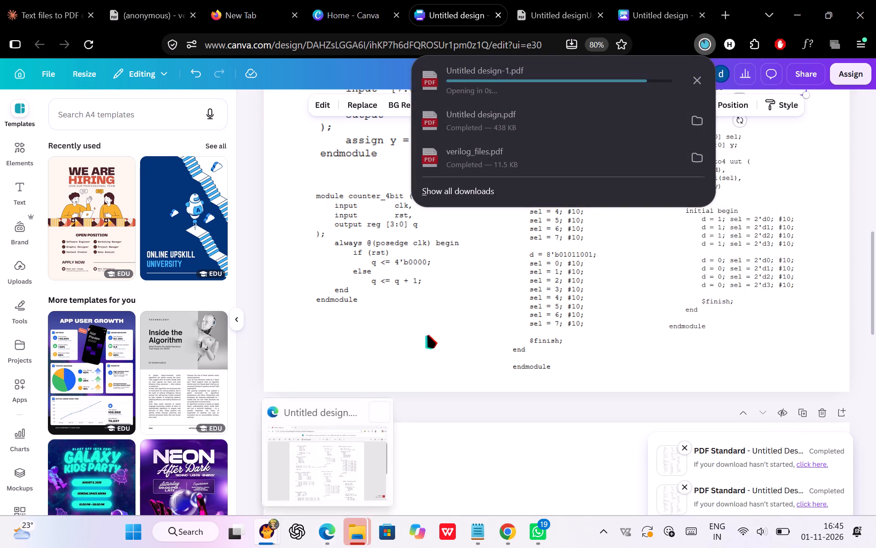